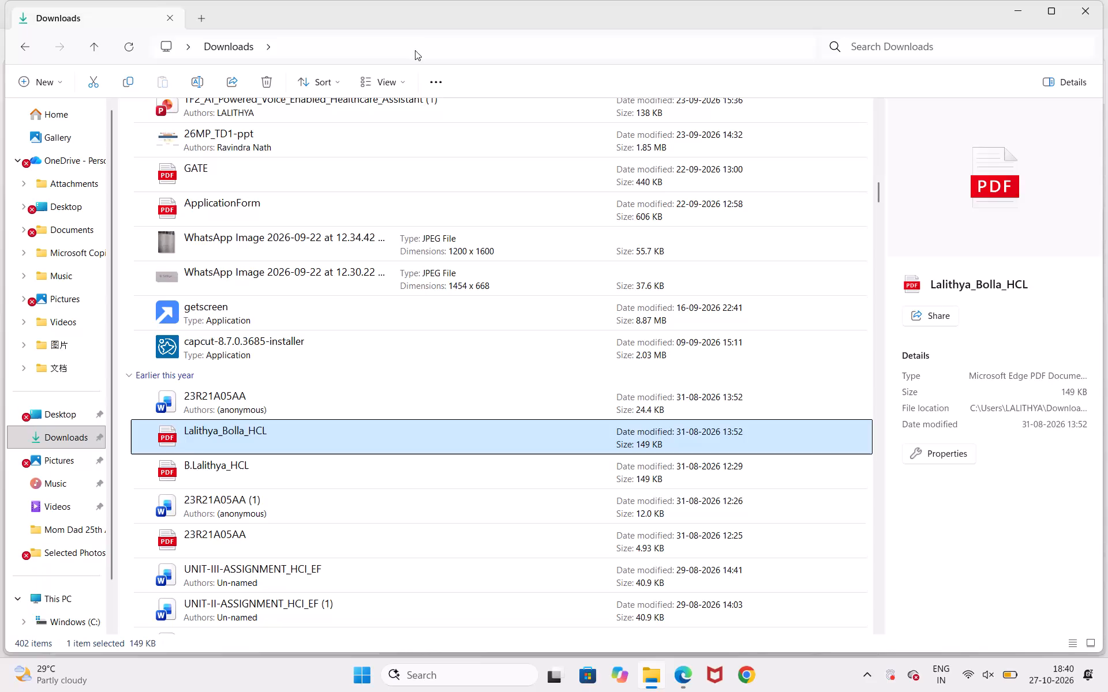
Look up "review1" from the Downloads folder and open the suggested Review1_TF2 presentation.
left_click(415, 49)
key("BackSpace")
type("rev")
type("iew1")
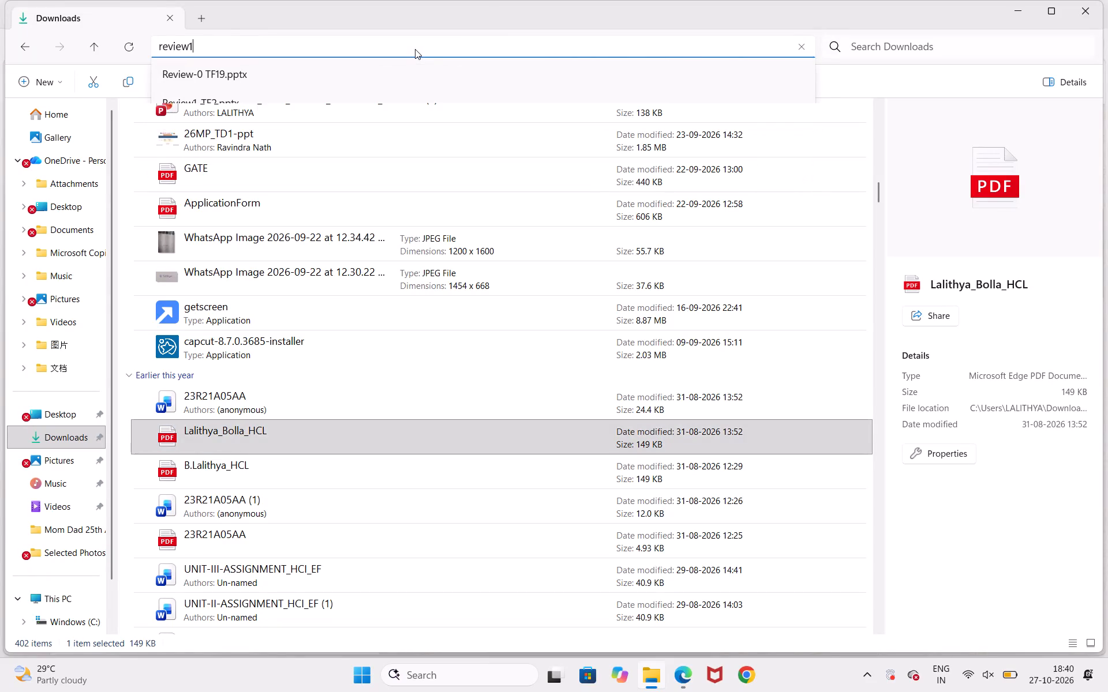
left_click(433, 85)
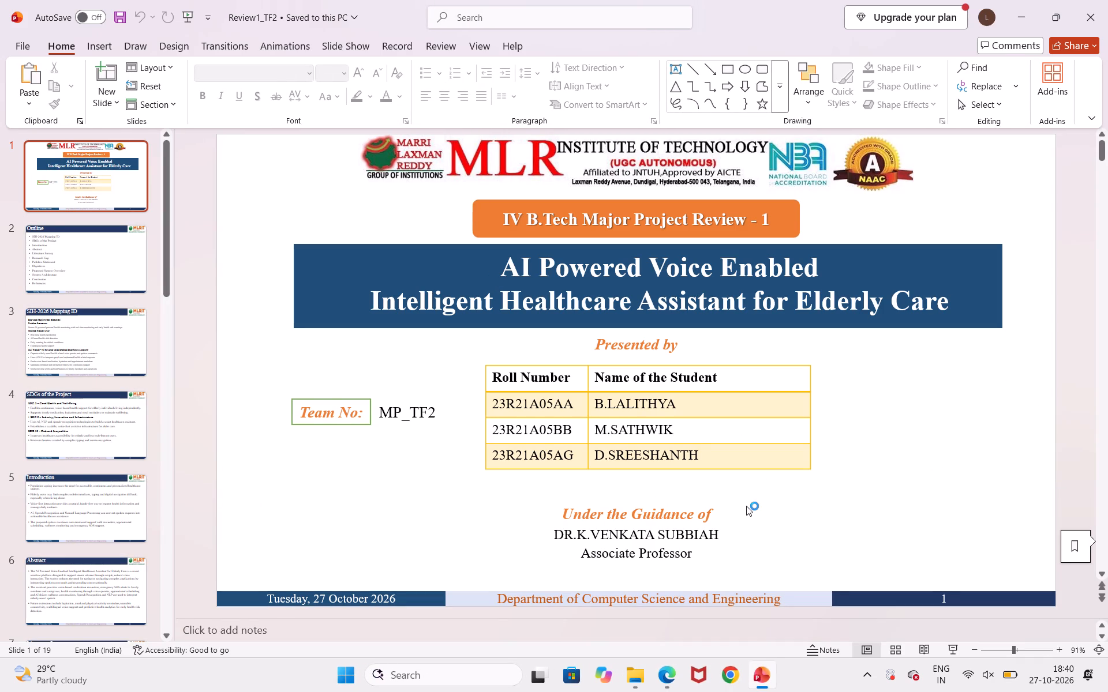
Switch back to File Explorer from the opened Review1_TF2 presentation.
left_click(635, 663)
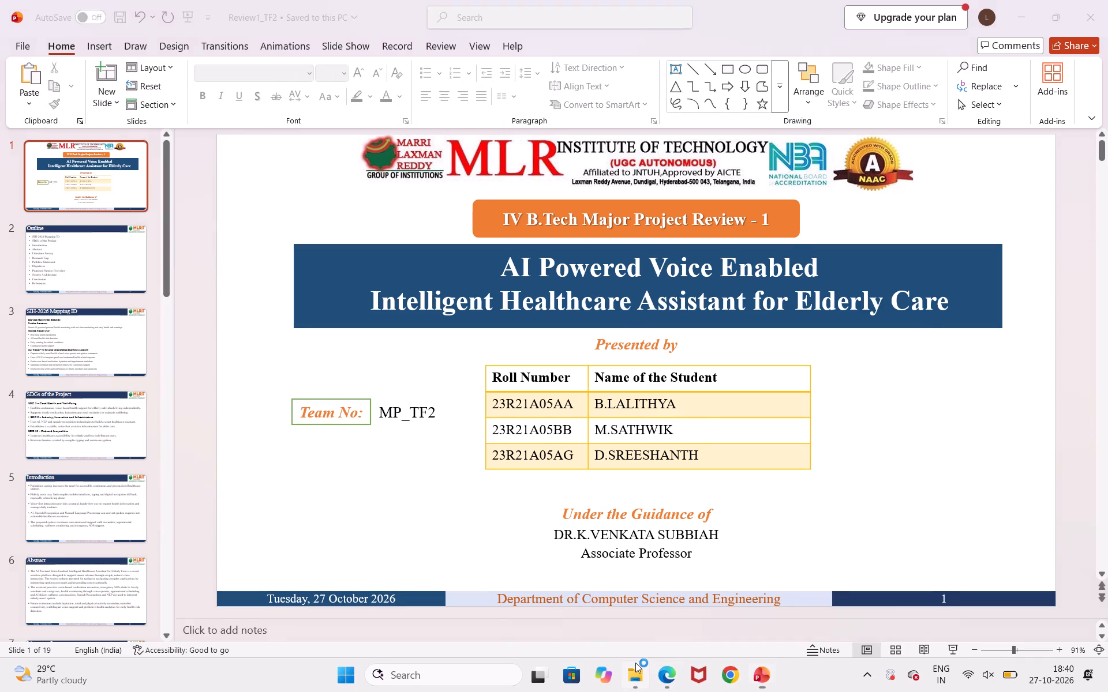
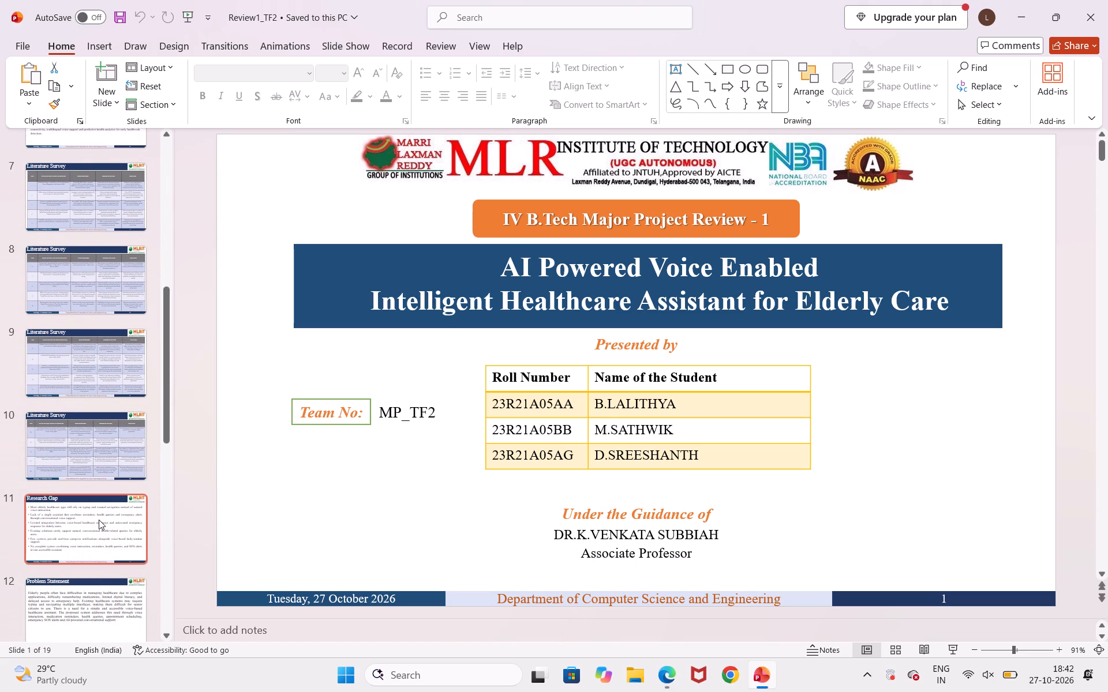
Insert two new blank title-and-content slides directly after the Proposed Methodology slide.
scroll(99, 520, "down", 4)
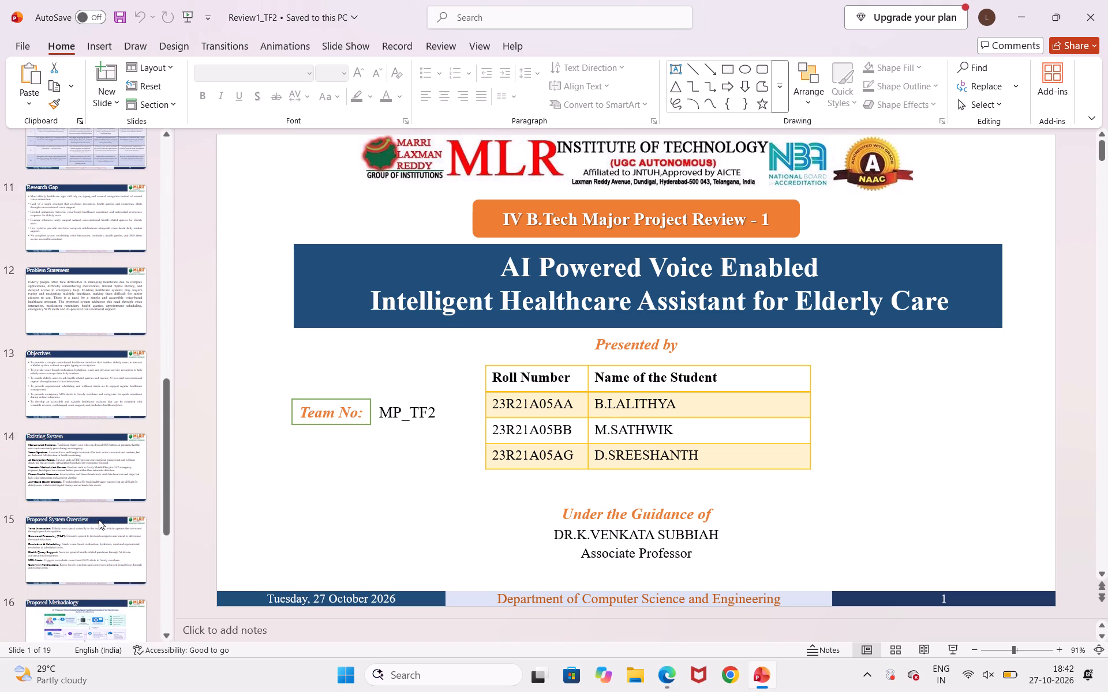
scroll(99, 520, "down", 1)
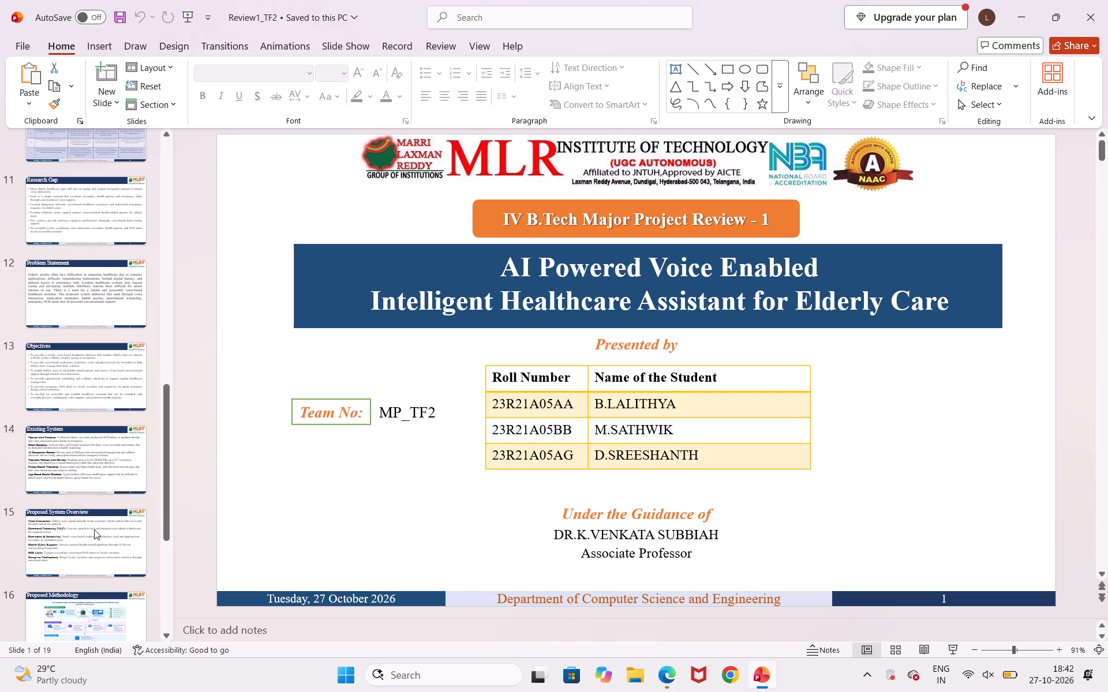
scroll(90, 533, "down", 1)
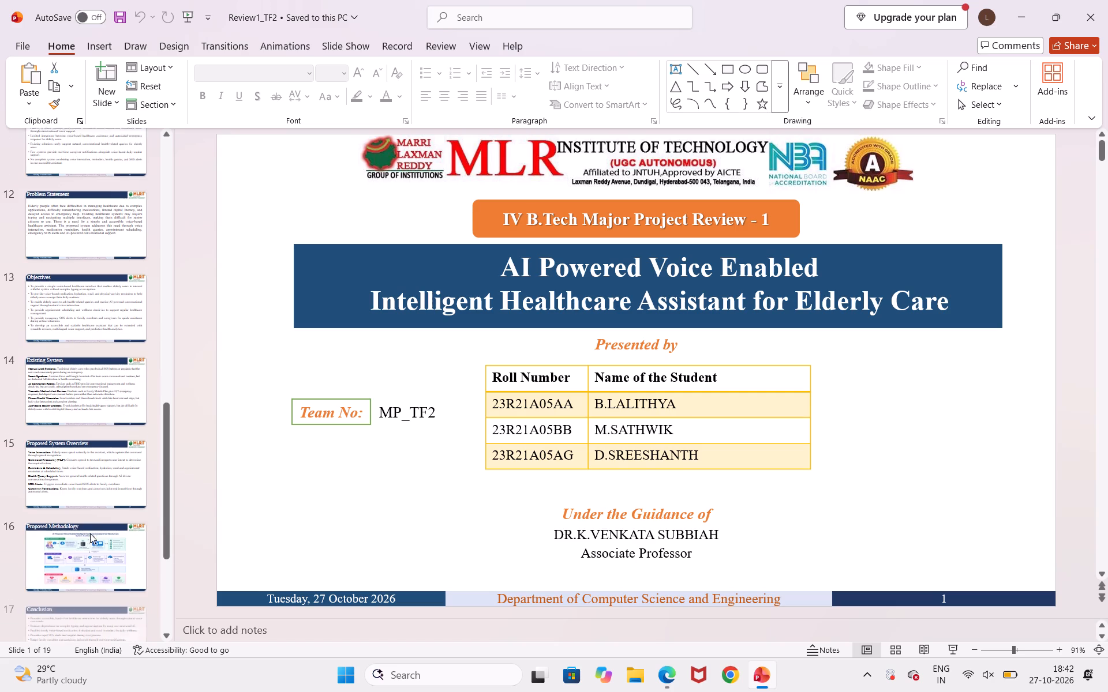
scroll(90, 533, "down", 1)
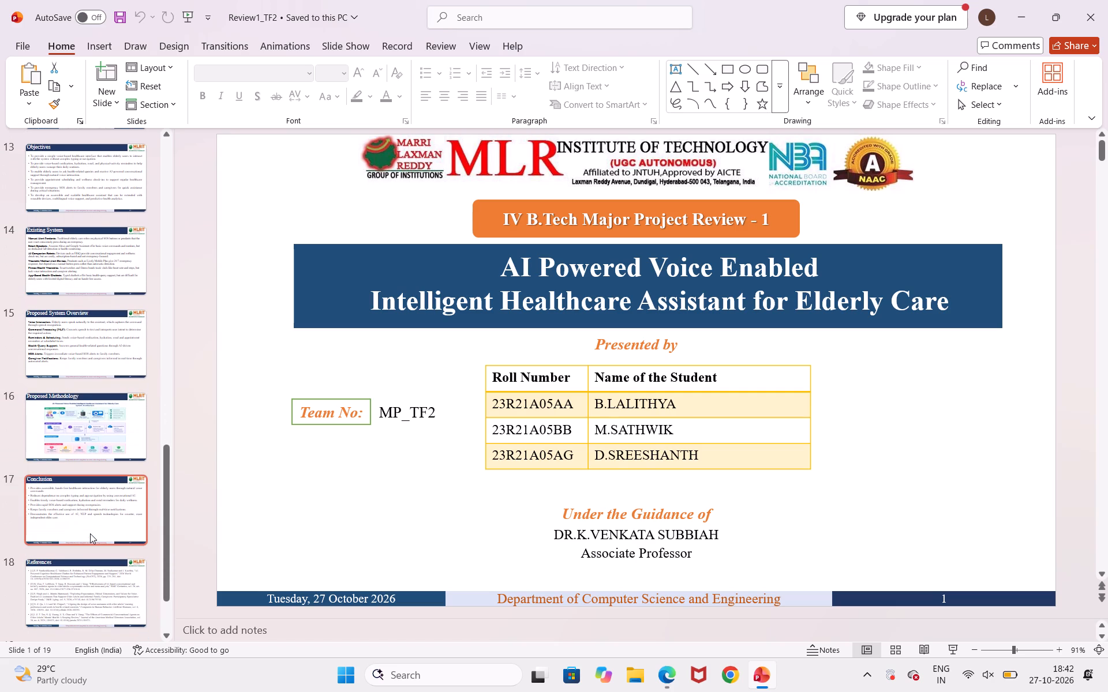
left_click(85, 434)
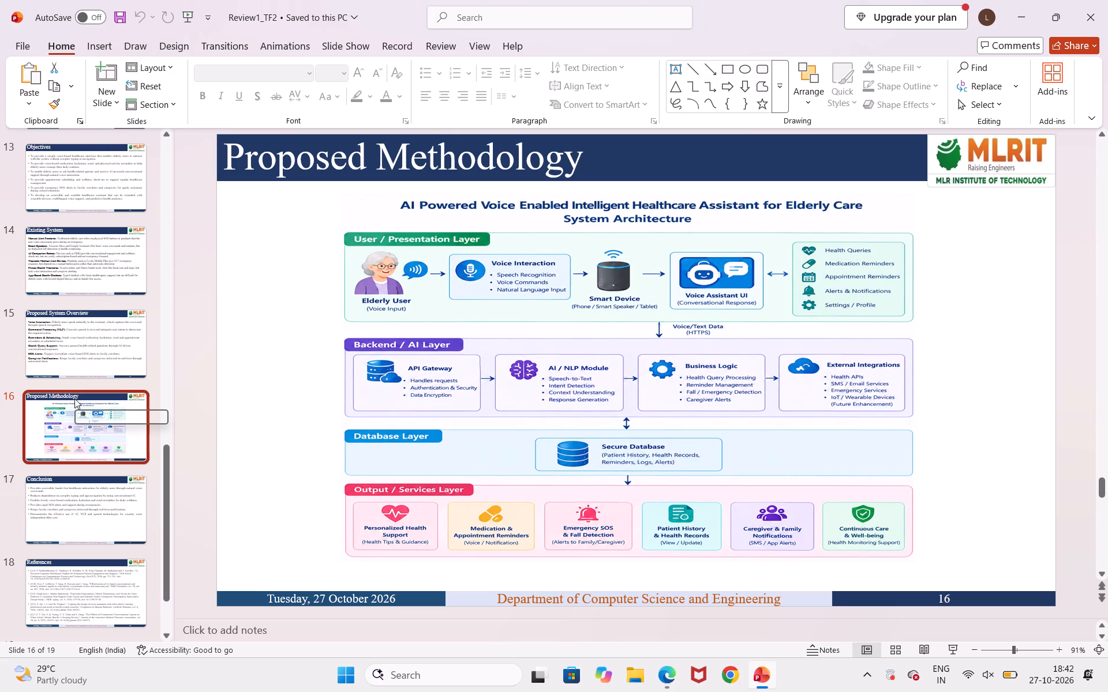
left_click(99, 66)
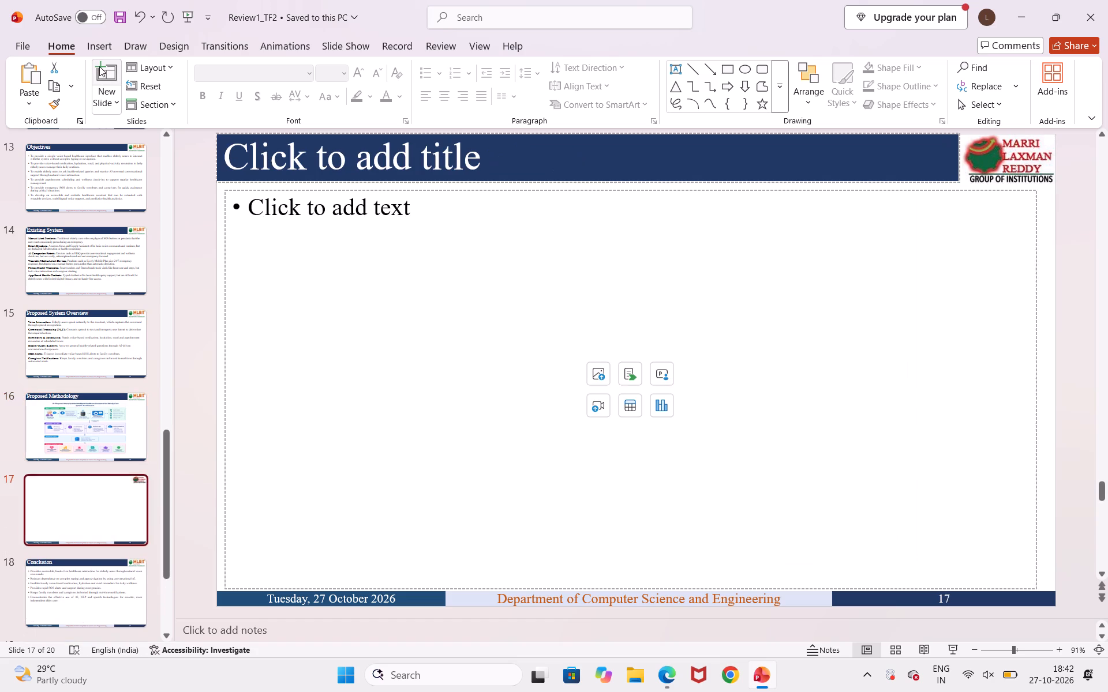
left_click(99, 66)
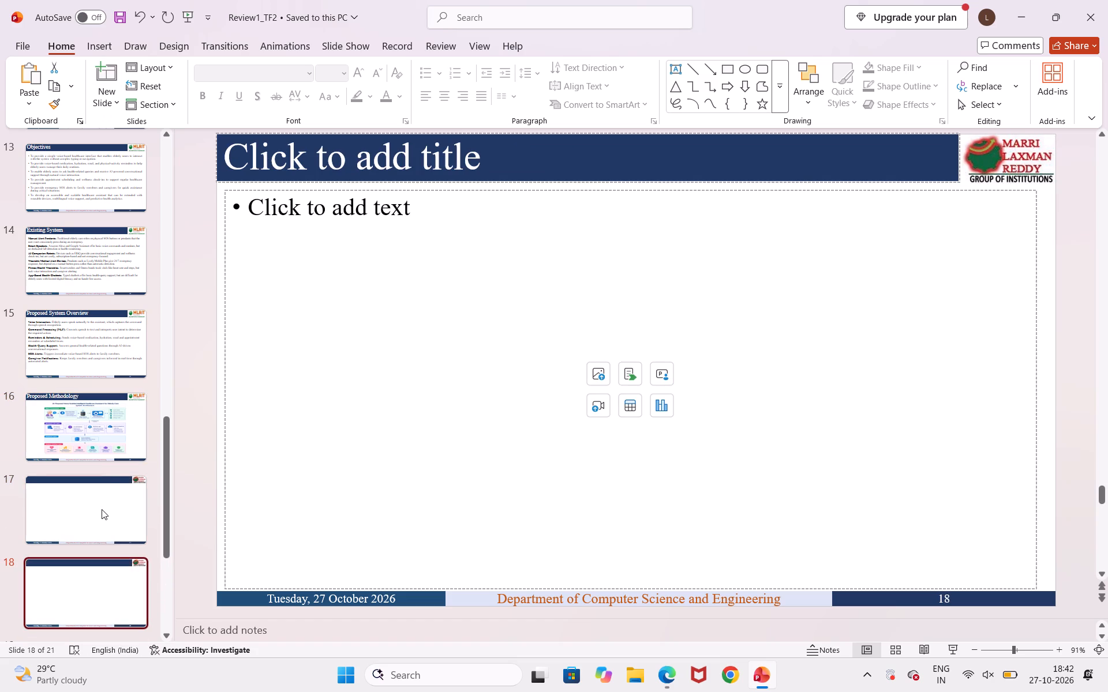
Title the first new slide, slide 17, "Expected Outcome" and place the cursor in its body text.
left_click(102, 509)
left_click(401, 163)
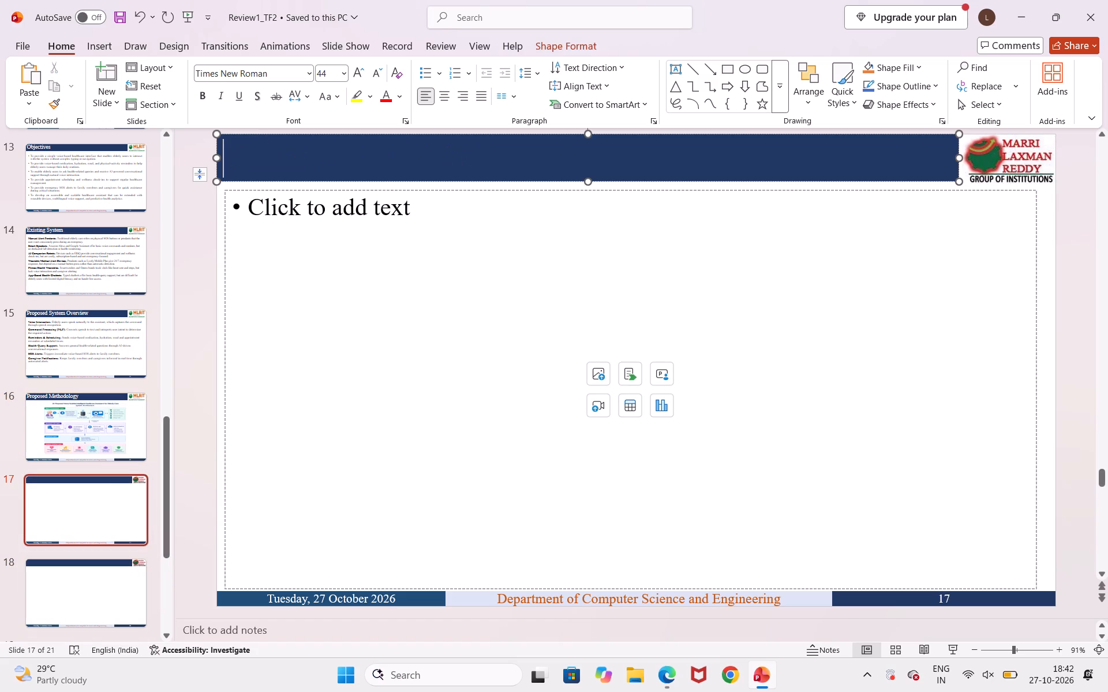
type("xpw")
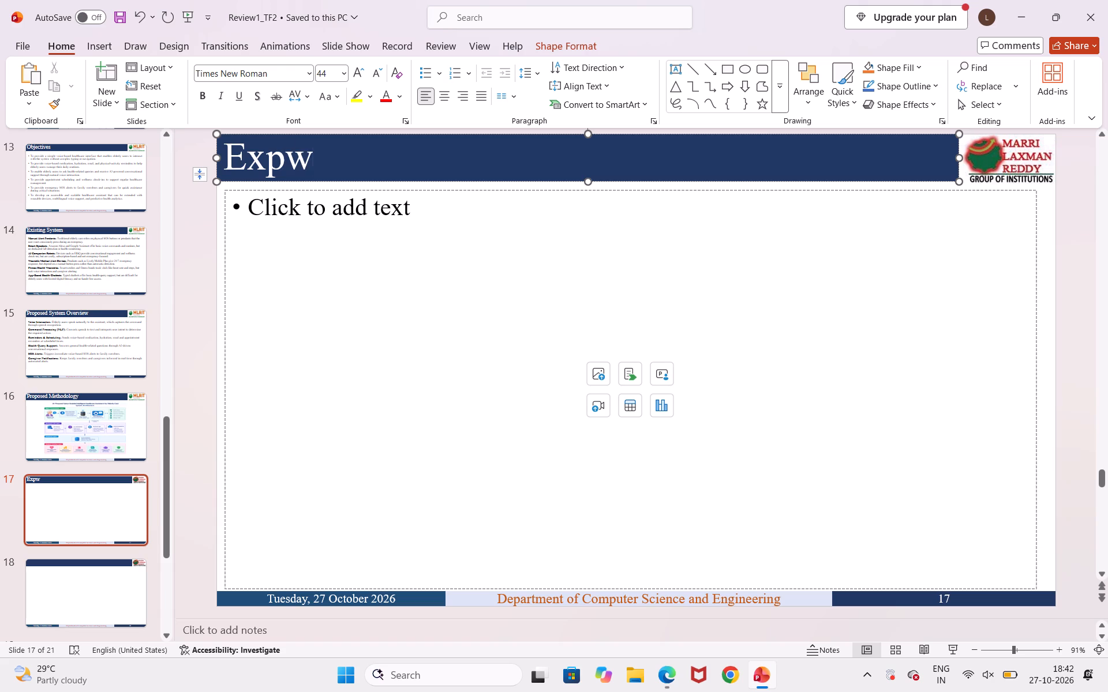
key("BackSpace")
type("ected")
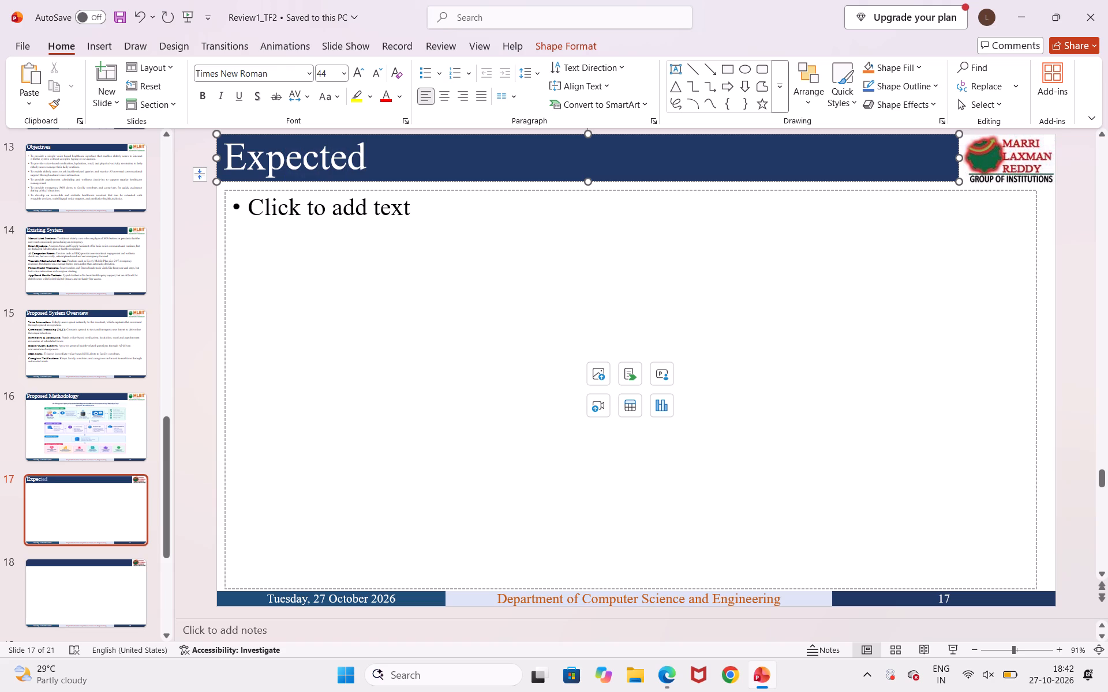
key("space")
key("o")
type("utcome")
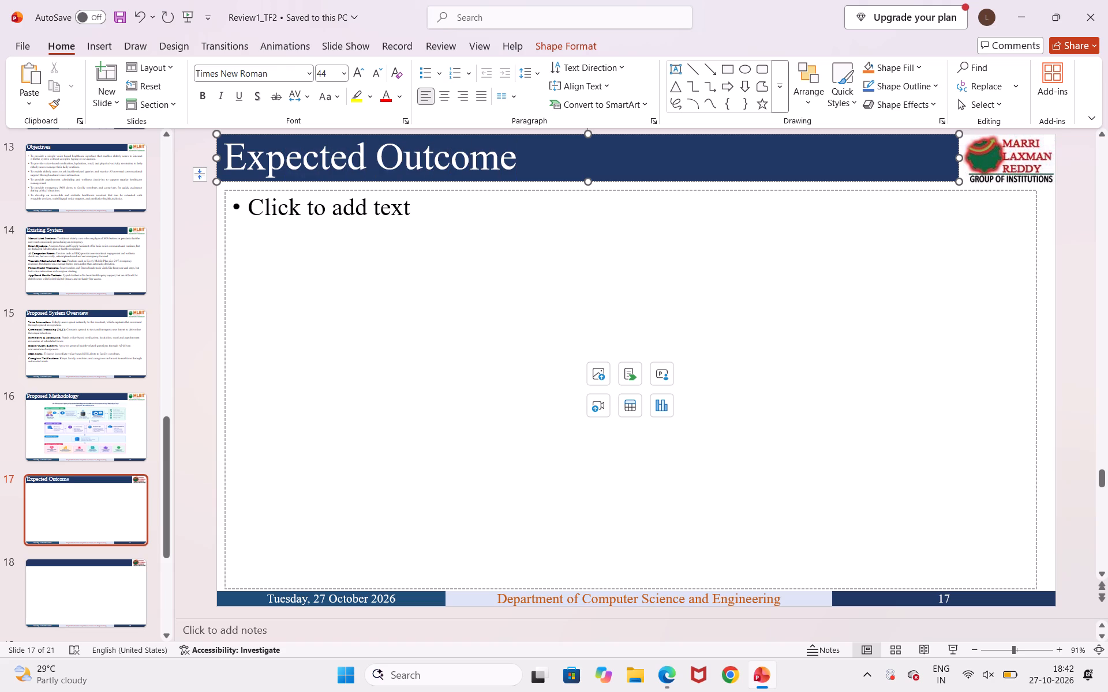
left_click(426, 221)
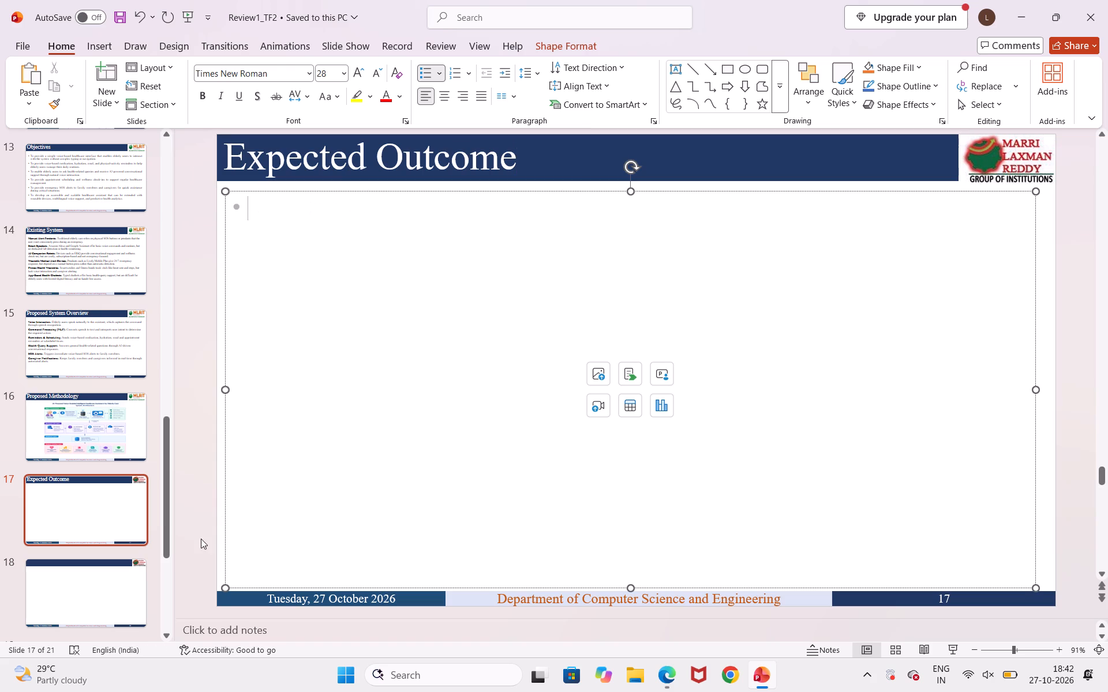
Title the second new slide, slide 18, "Future Enhancements" and place the cursor in its body text.
left_click(95, 578)
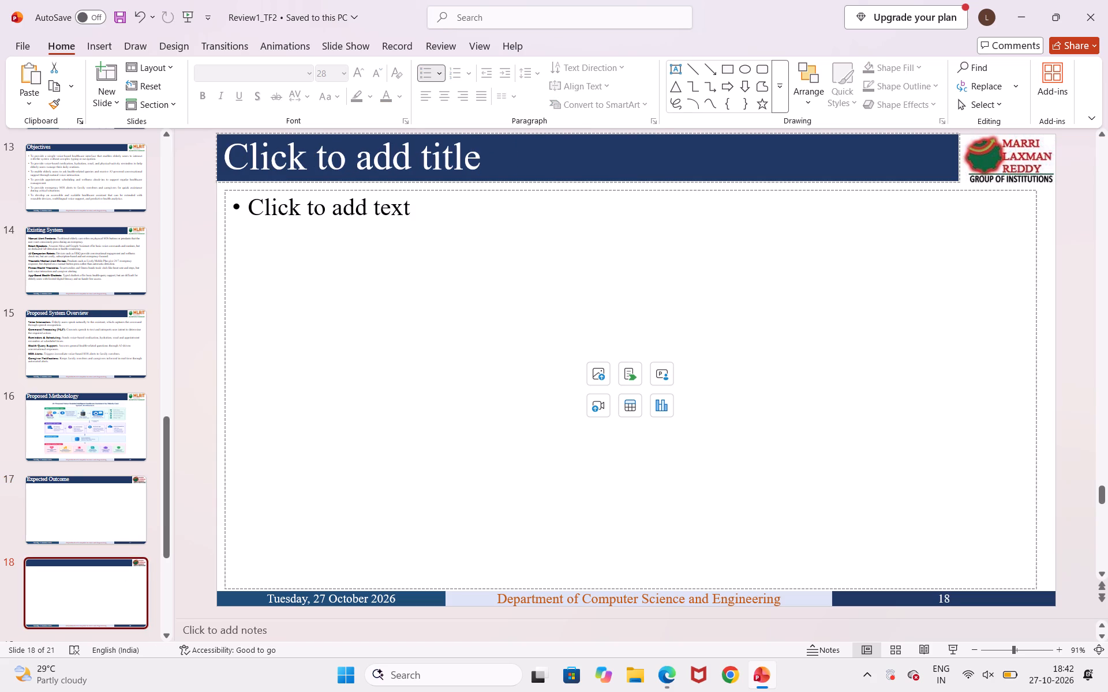
left_click(424, 167)
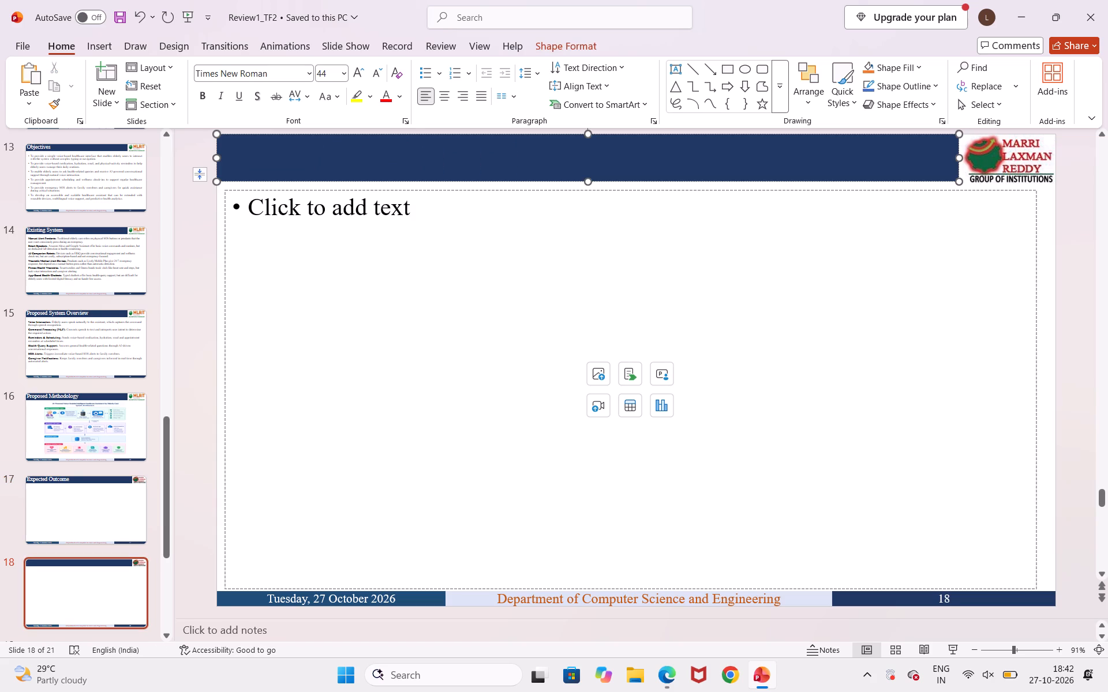
key("f")
type("uture")
key("space")
key("e")
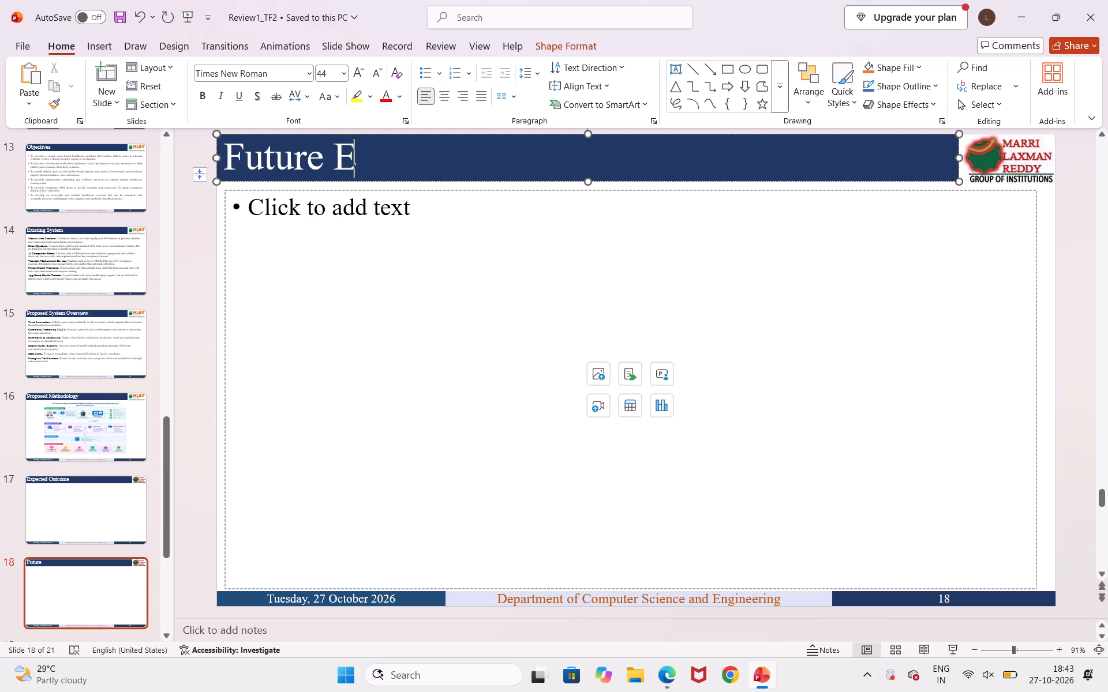
key("n")
key("h")
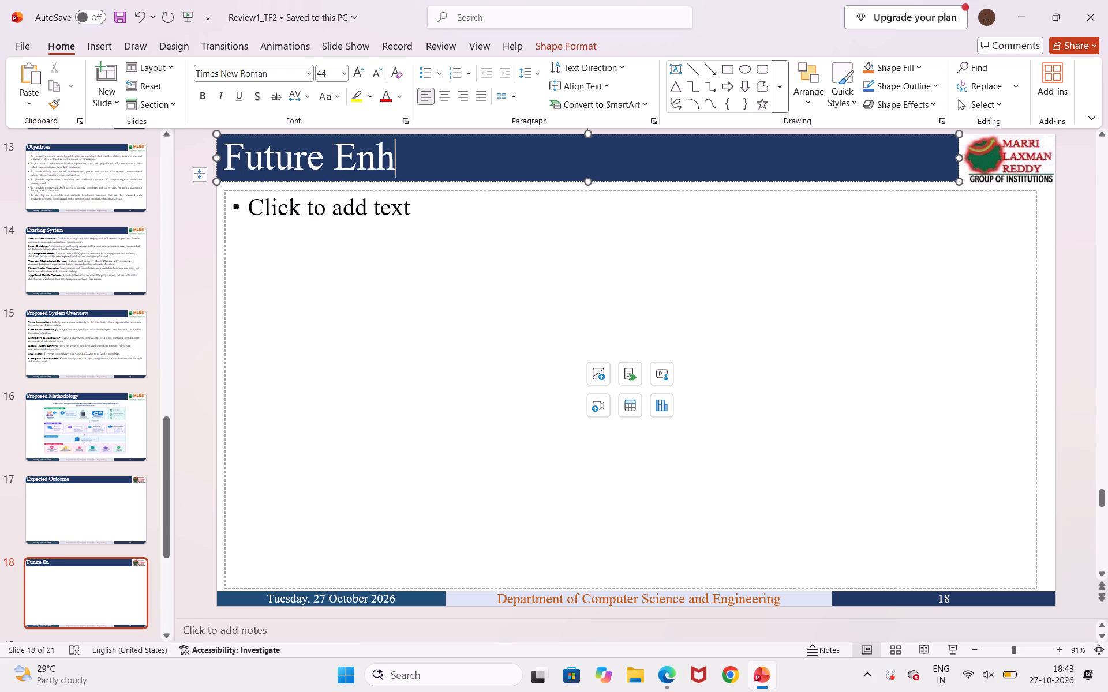
type("ancements")
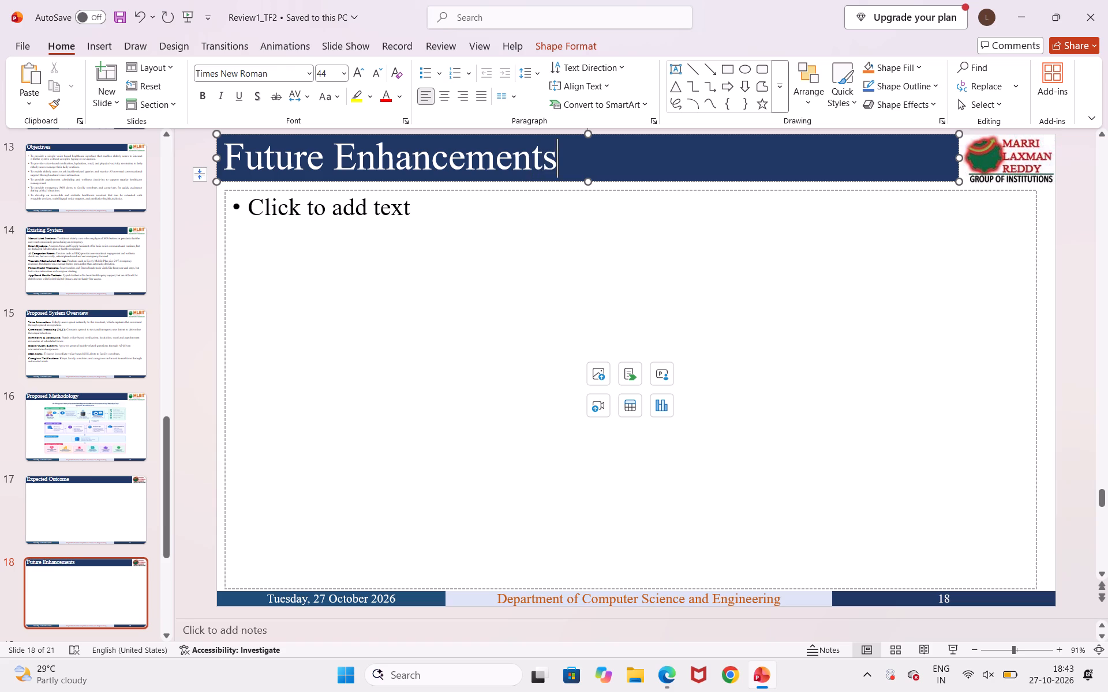
left_click(407, 205)
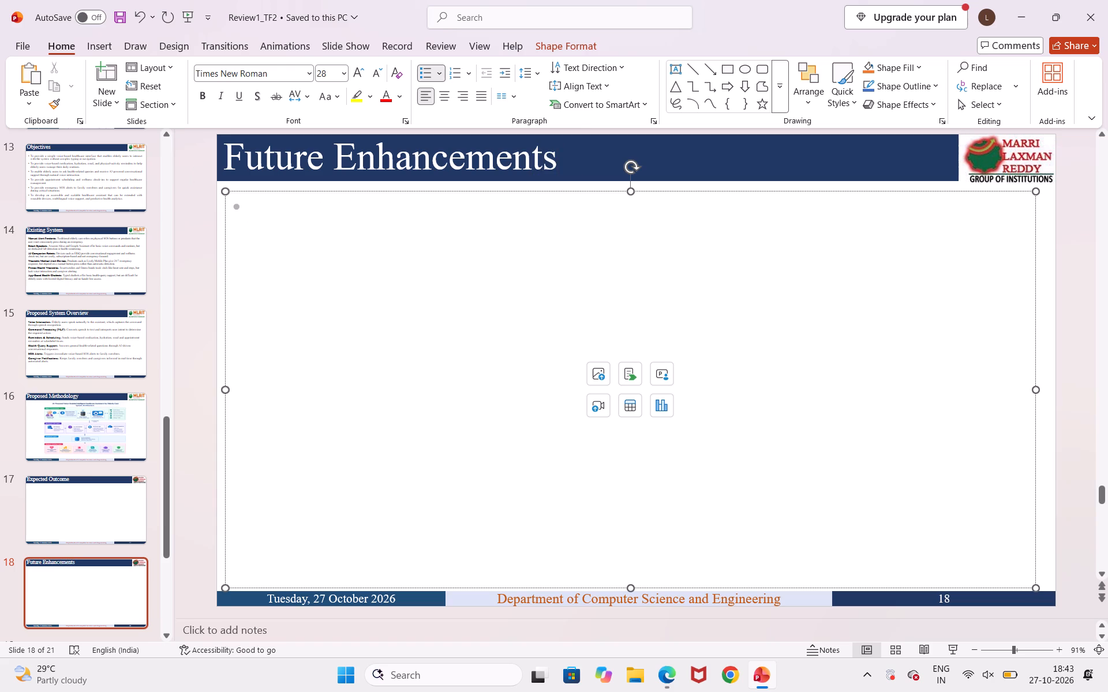
scroll(148, 472, "down", 2)
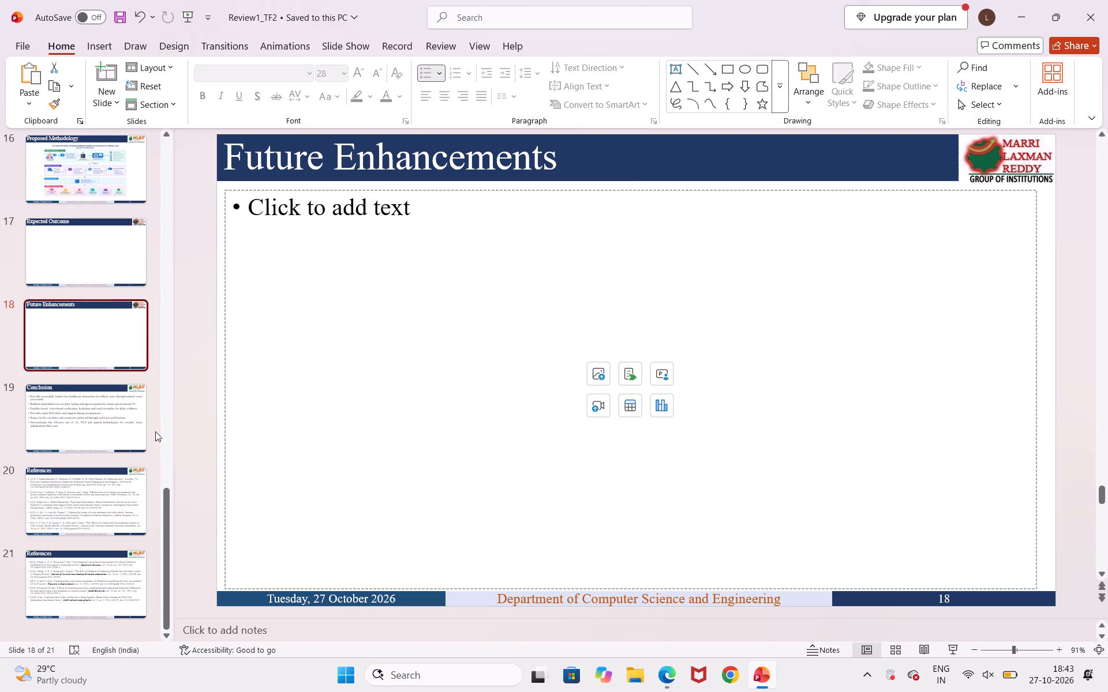
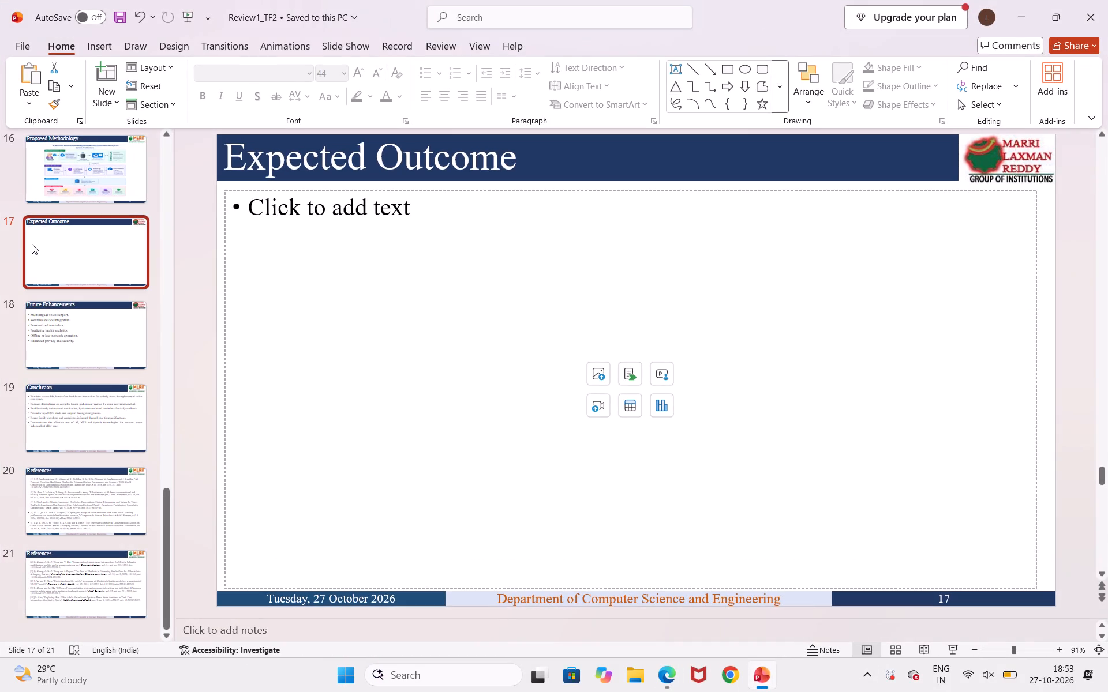
scroll(118, 257, "up", 10)
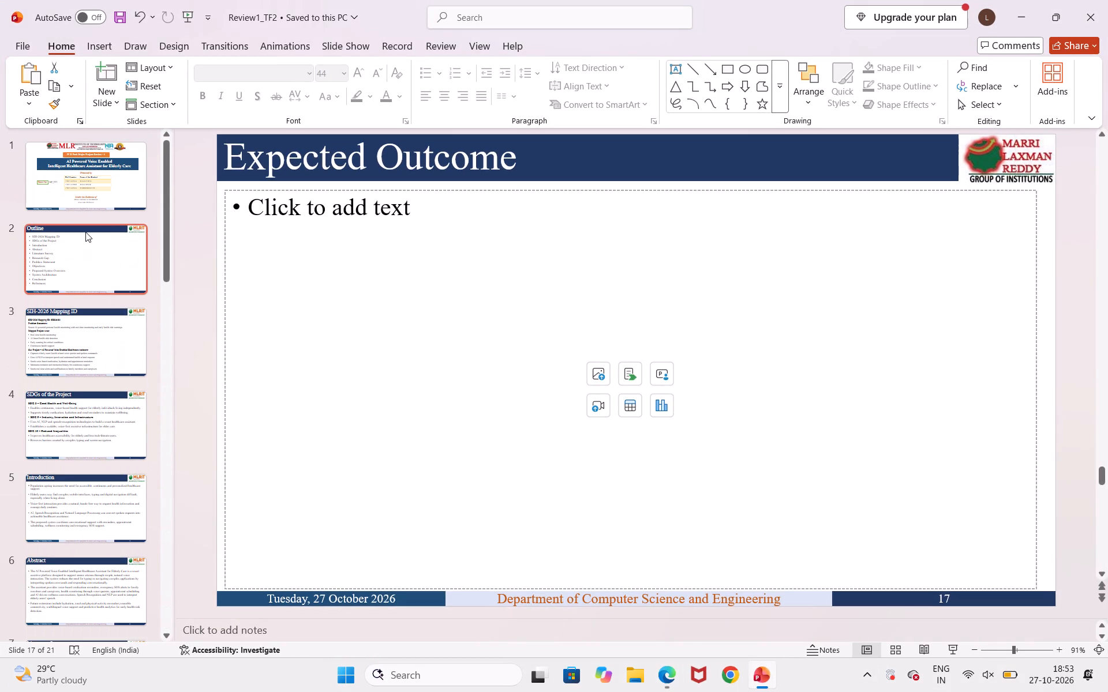
left_click(85, 232)
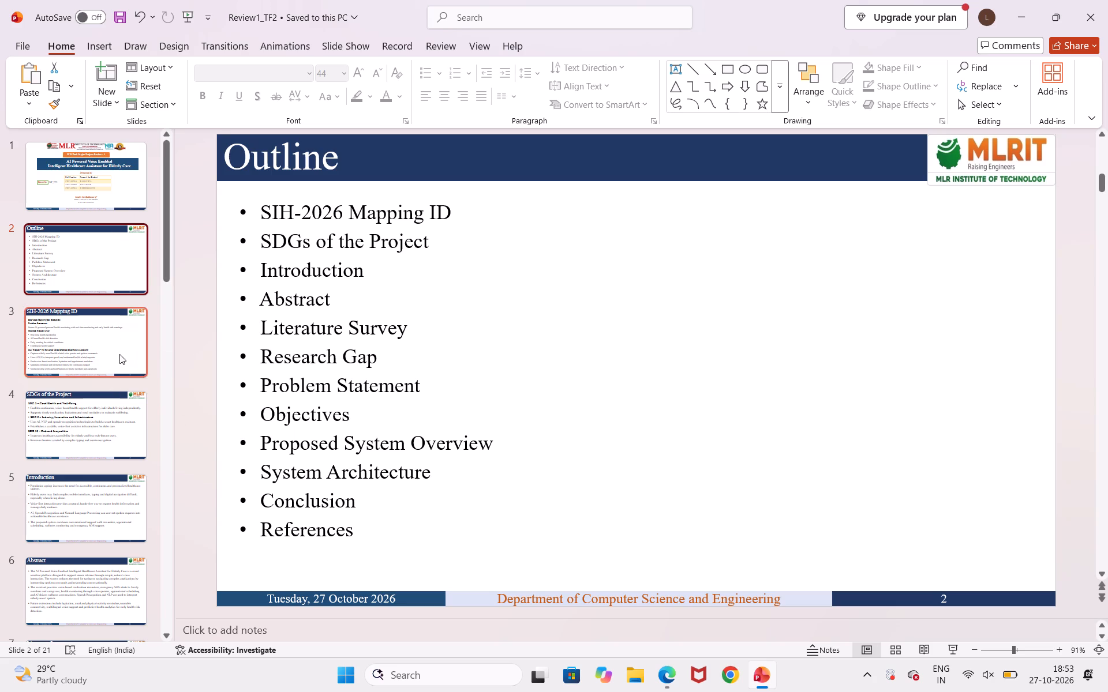
Check the slide titles against the outline and insert "Existing System and" before "Proposed System Overview" in the Outline list.
scroll(115, 526, "down", 2)
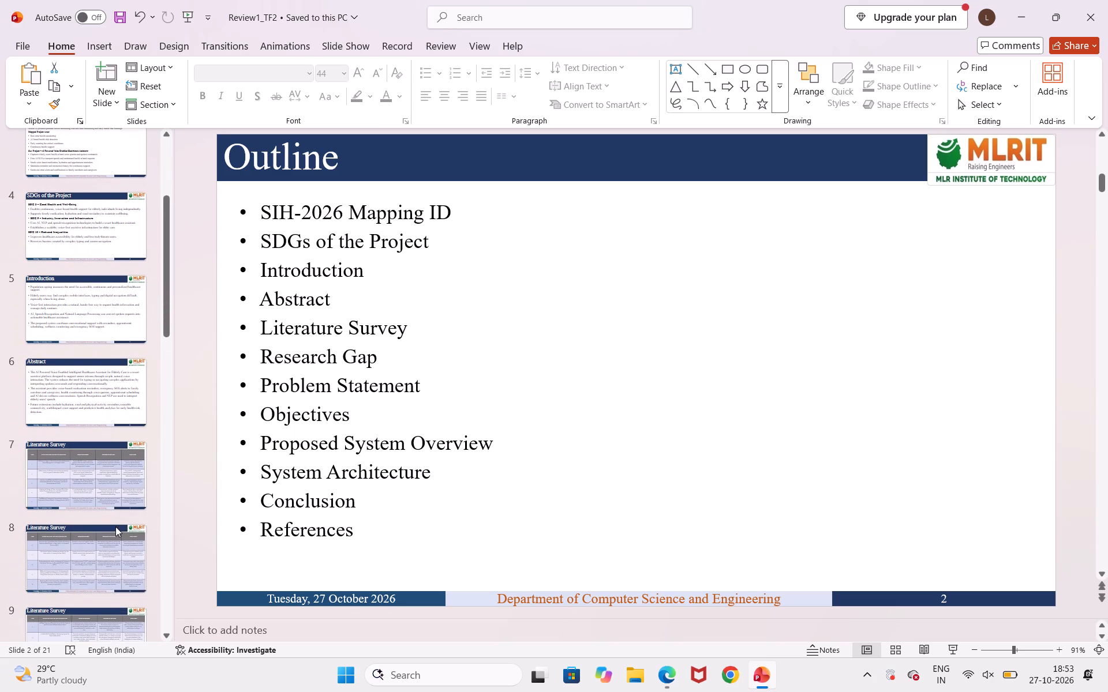
scroll(115, 526, "down", 4)
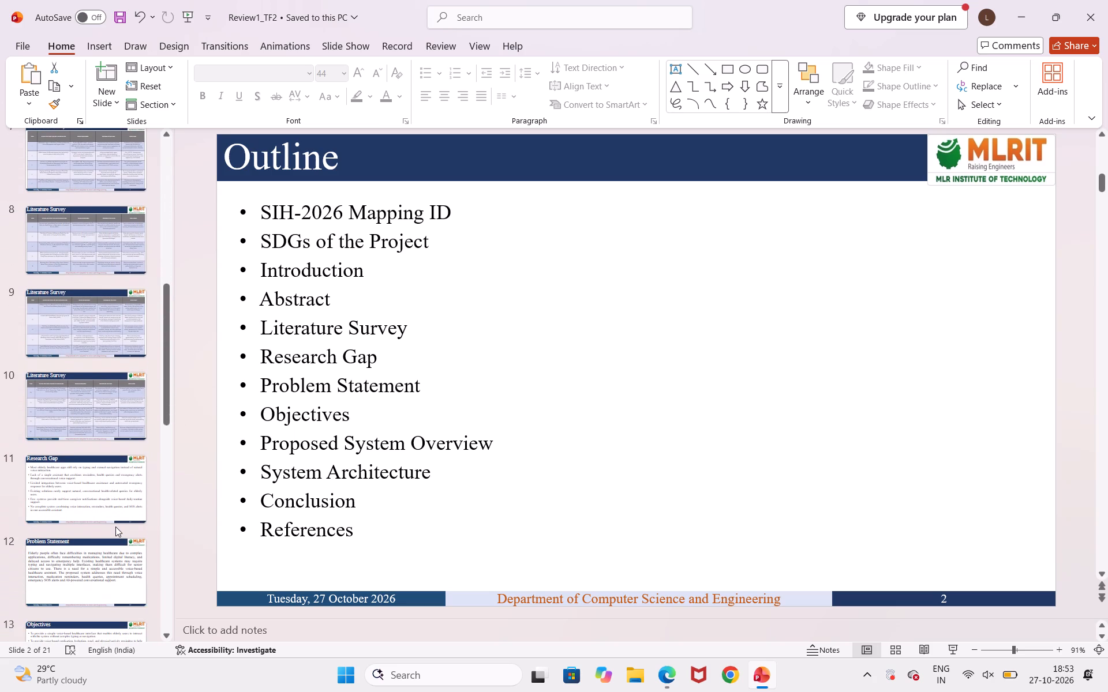
scroll(115, 526, "down", 3)
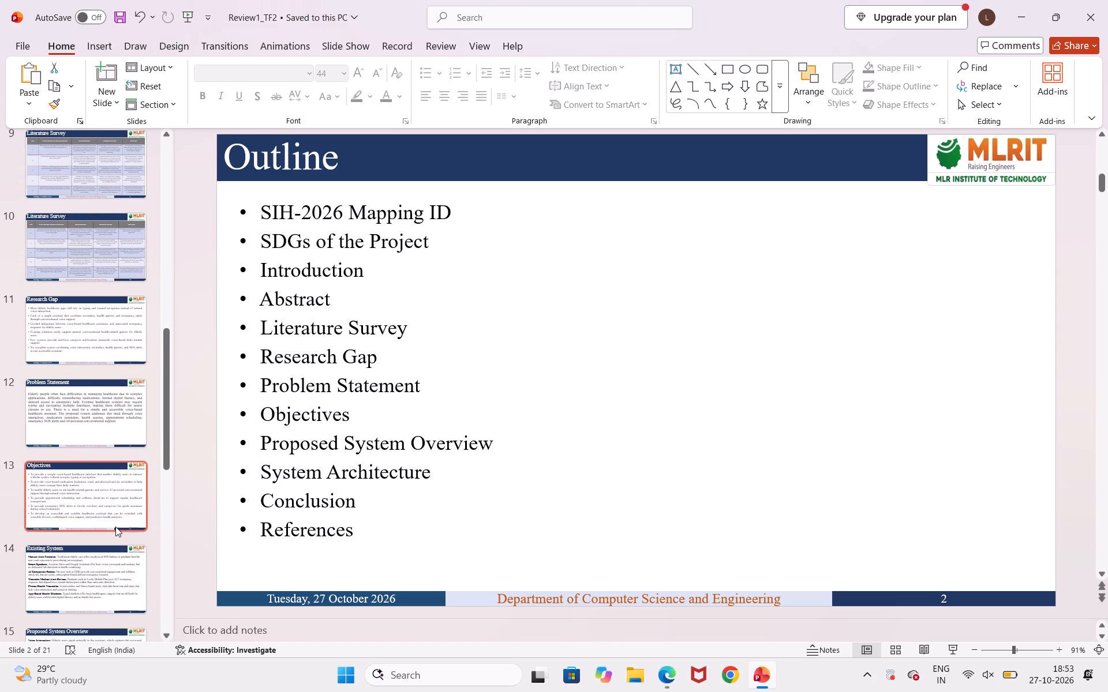
scroll(115, 526, "down", 1)
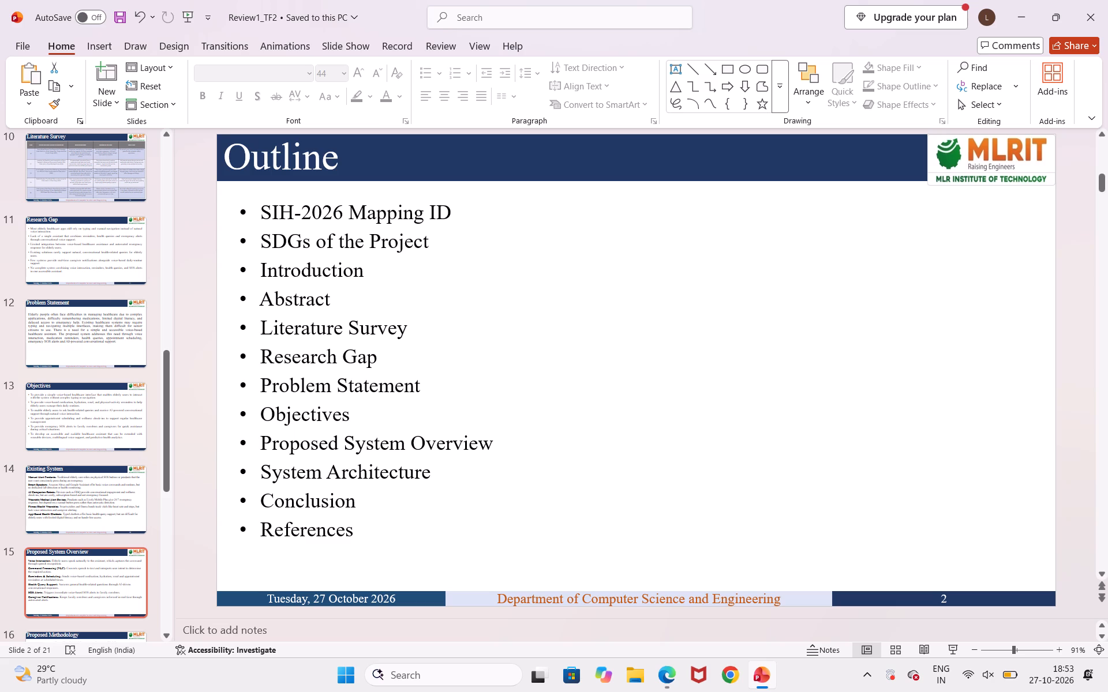
left_click(263, 447)
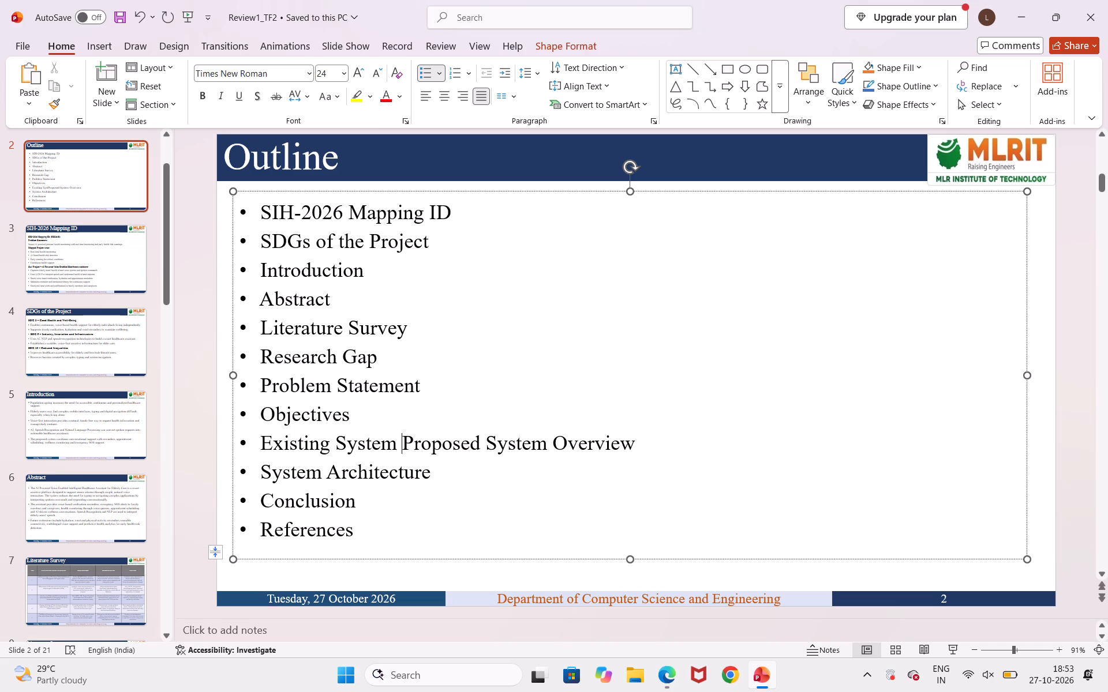
type("and")
key("space")
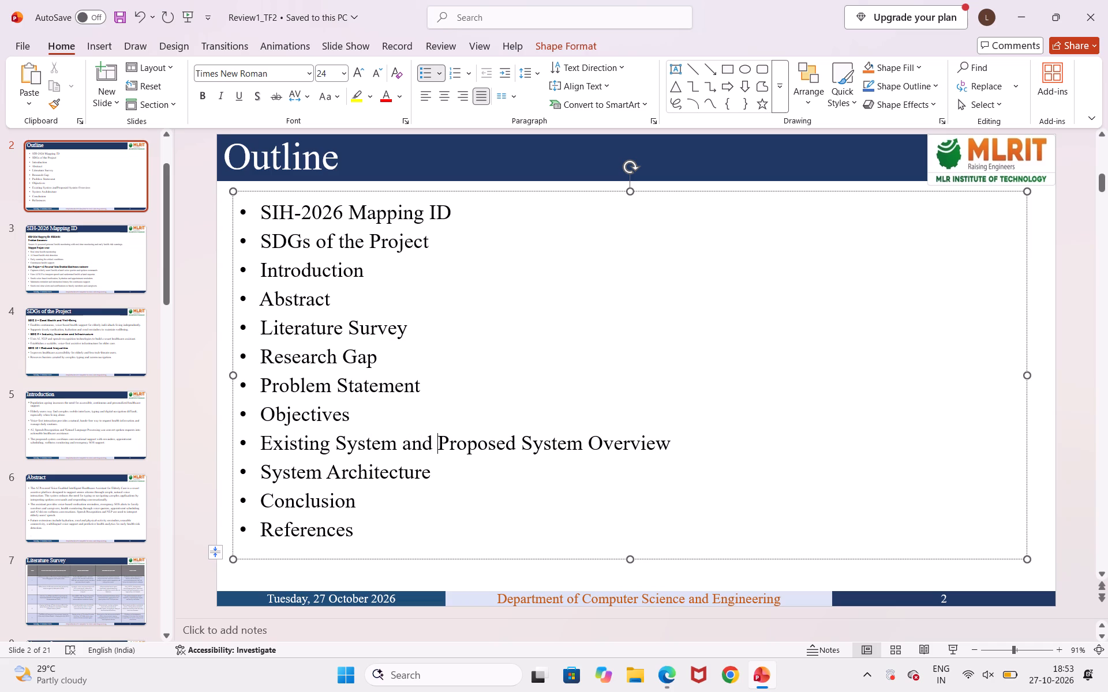
Shorten the combined outline item to "Existing System and Proposed System", keeping System Architecture as its own aligned bullet.
left_click_drag(672, 442, 654, 441)
left_click_drag(654, 441, 591, 442)
key("BackSpace")
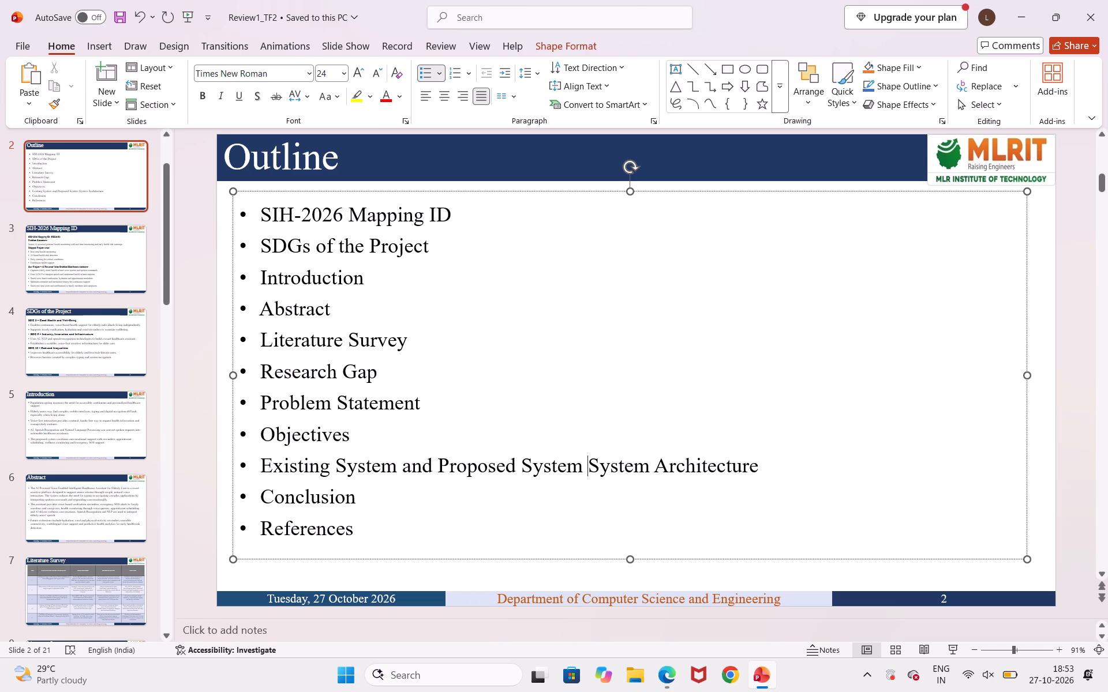
key("Return")
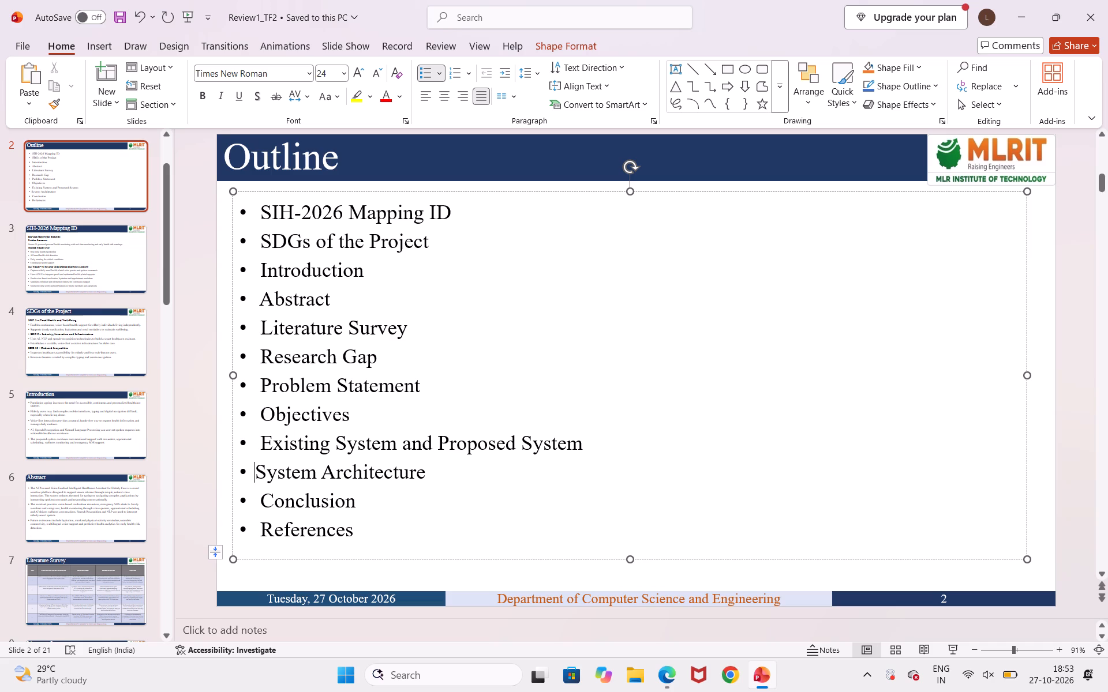
key("space")
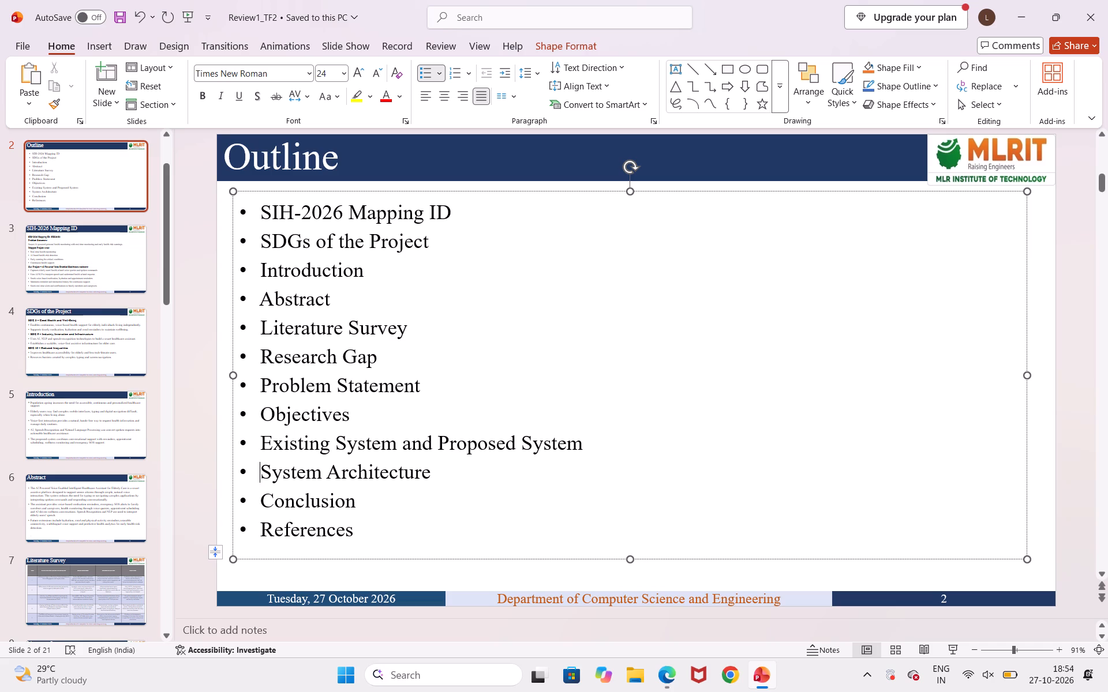
Check the remaining slide titles and add an "Expected Outcome" bullet after System Architecture, aligned with the other outline items.
scroll(96, 473, "down", 3)
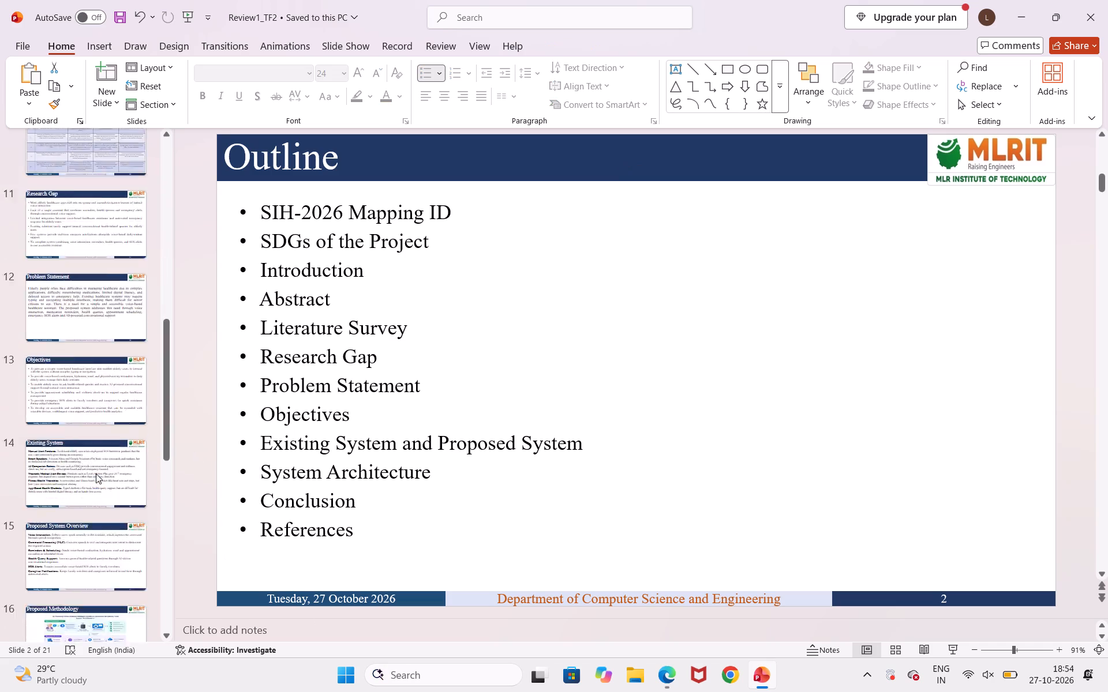
scroll(96, 473, "down", 1)
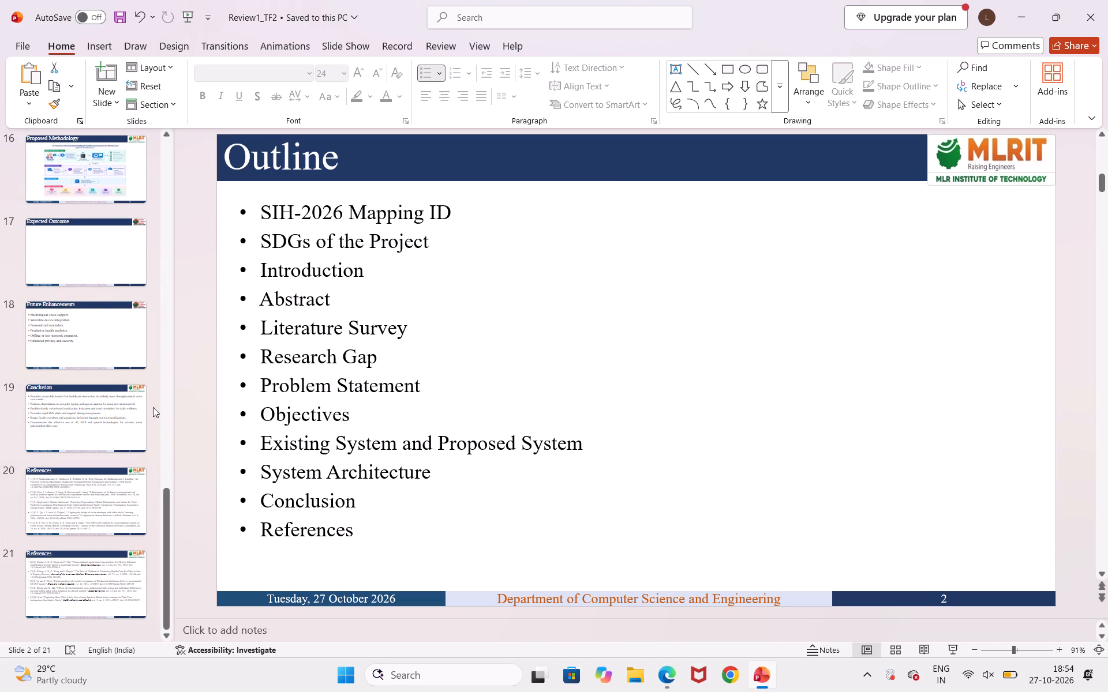
scroll(88, 262, "up", 1)
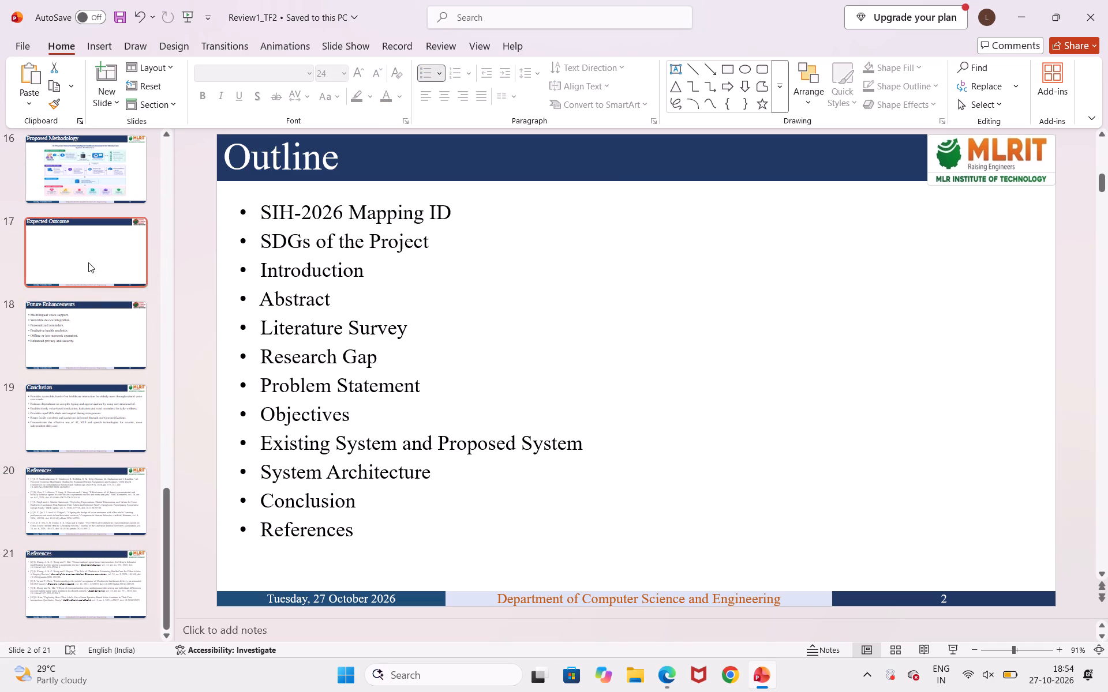
scroll(88, 262, "up", 1)
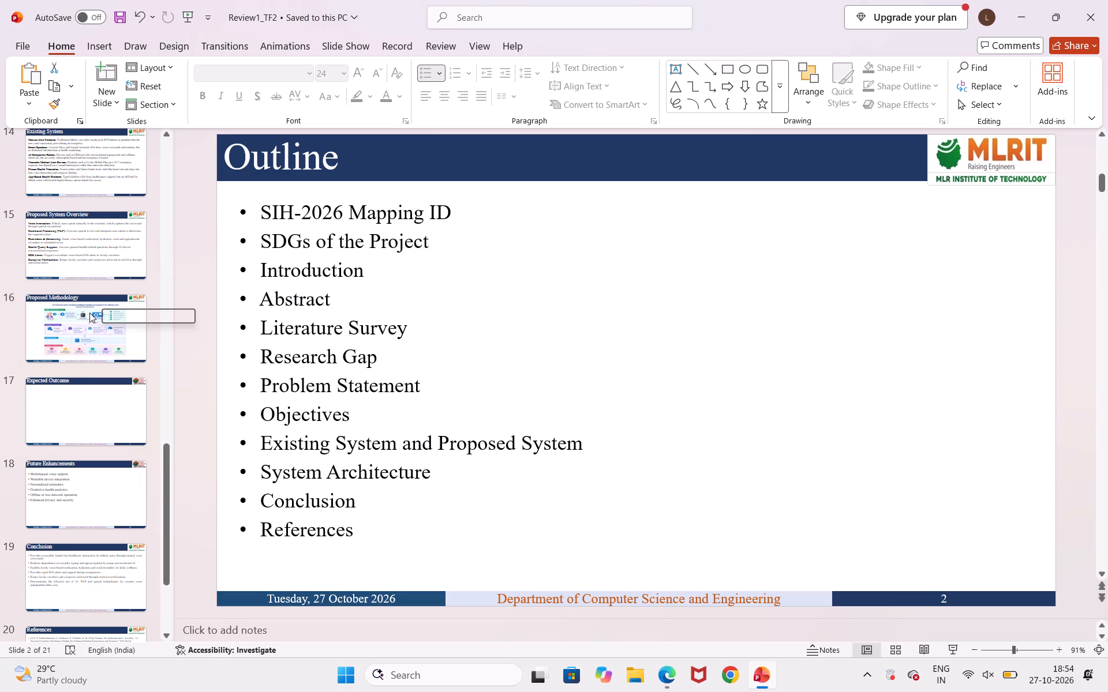
left_click(443, 469)
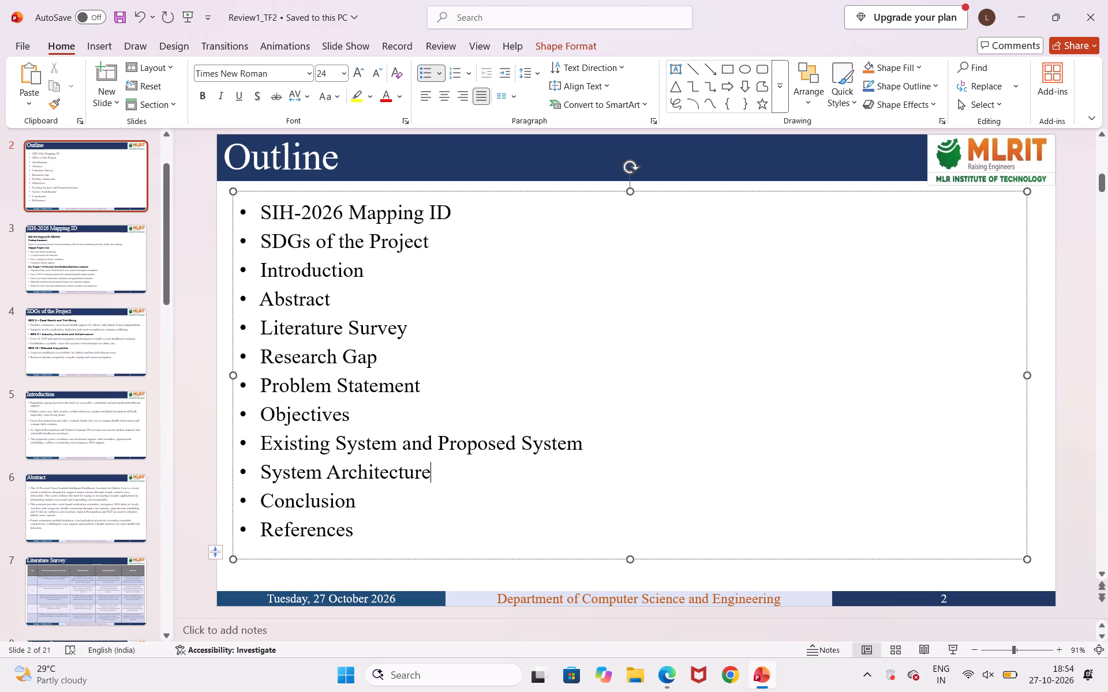
key("Return")
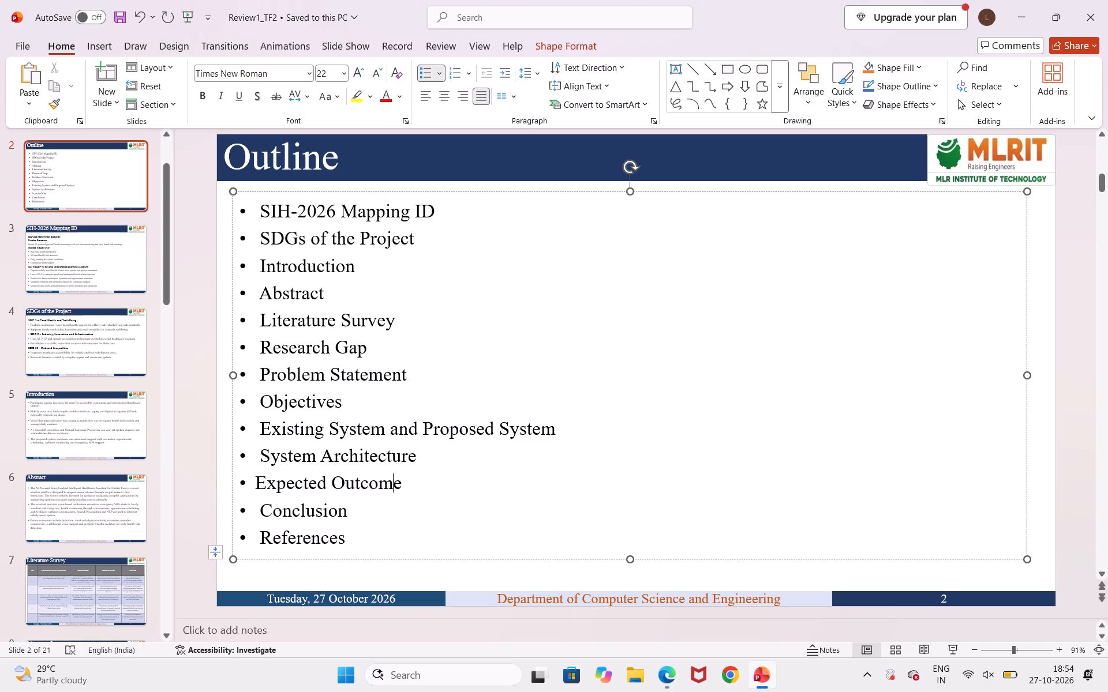
left_click(257, 488)
key("space")
left_click(423, 490)
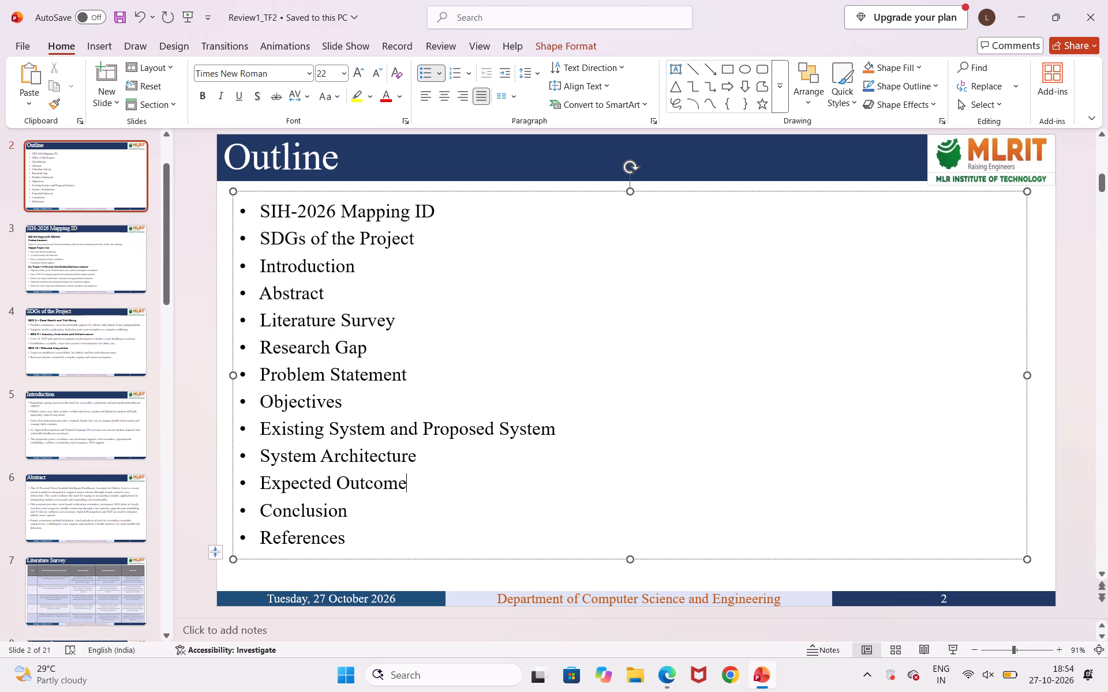
Add a "Future Enhancements" bullet between Expected Outcome and Conclusion in the Outline list.
key("Return")
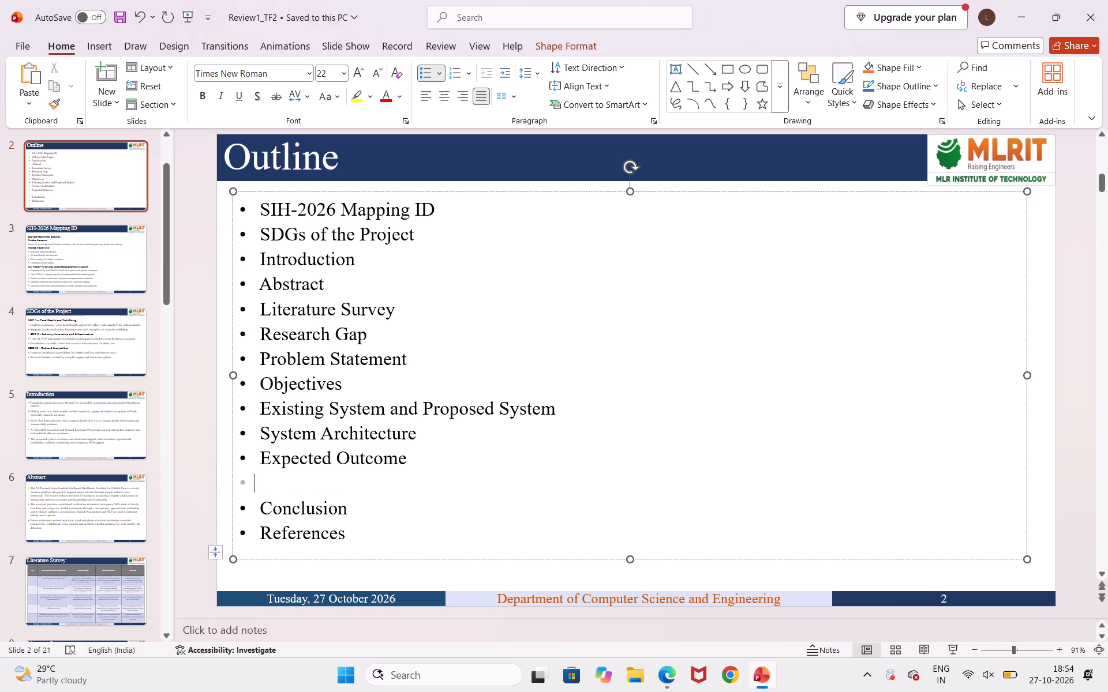
key("f")
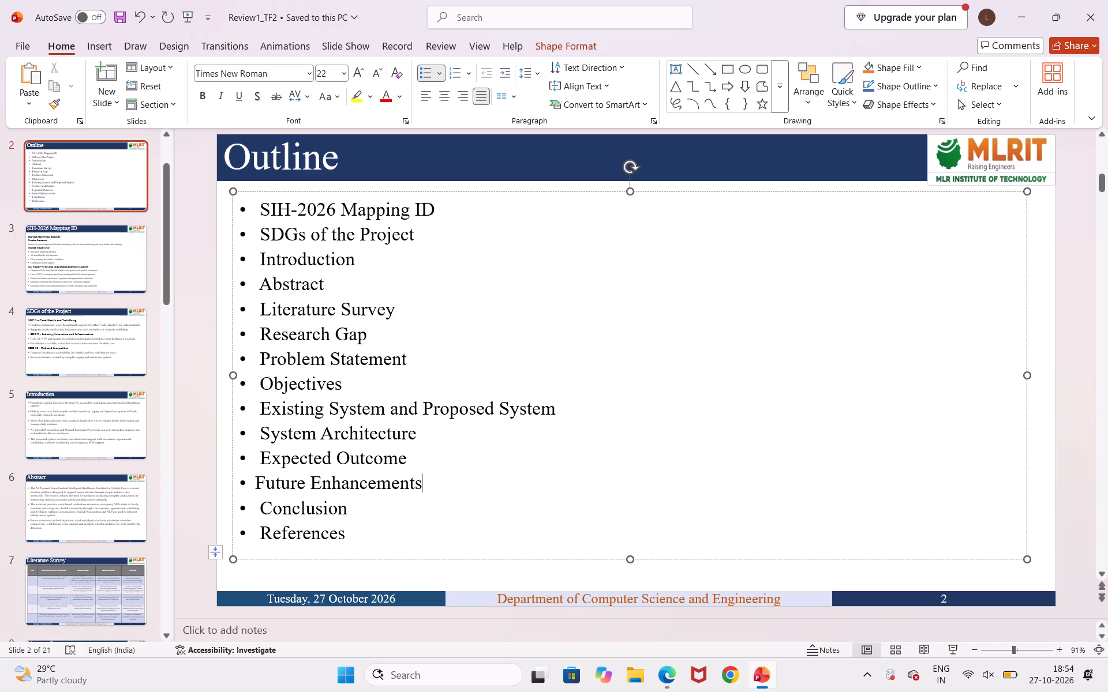
left_click(676, 580)
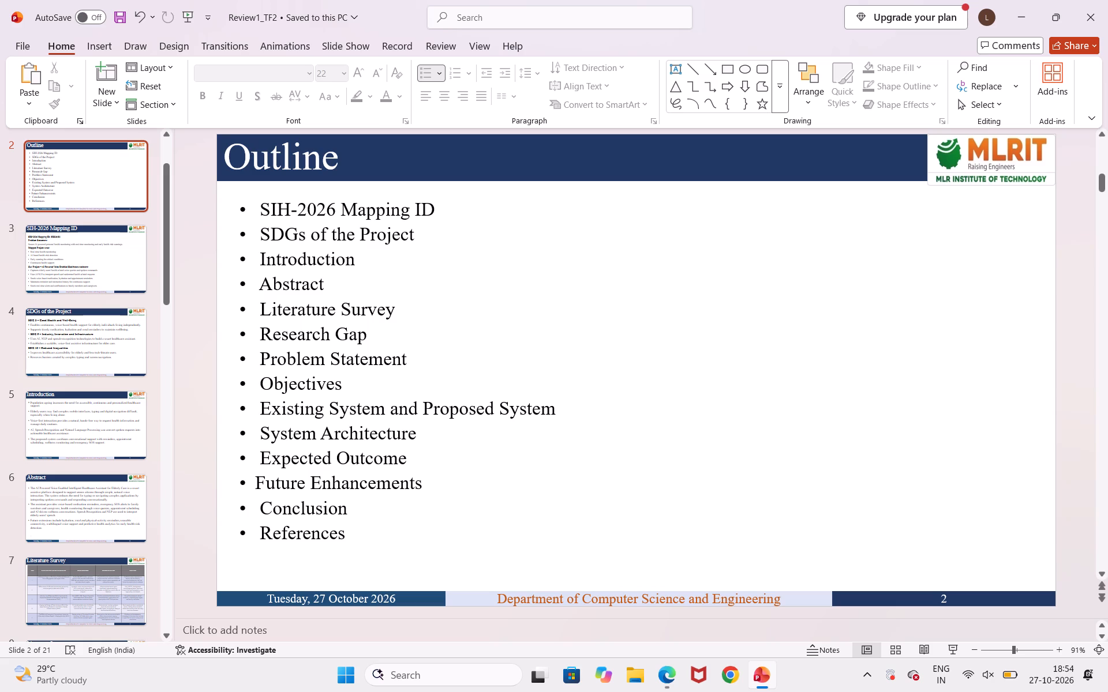
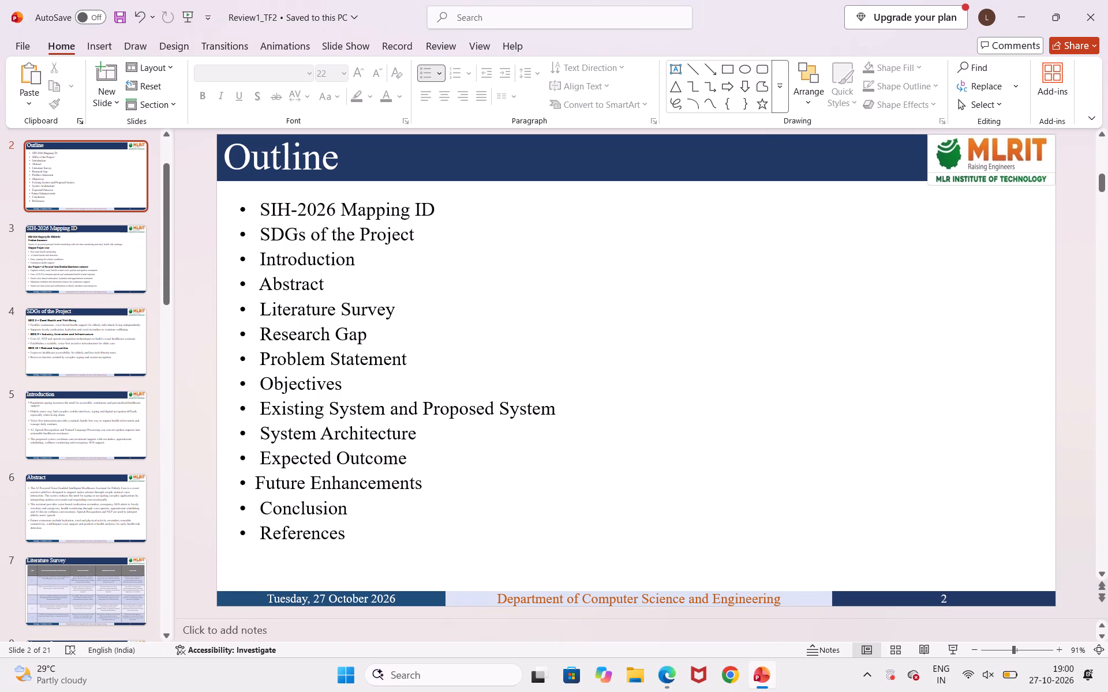
Extend the "Expected Outcome" item in the Outline list to read "Expected Outcomes with Graphs".
left_click(423, 461)
type("S WIT")
key("BackSpace")
key("BackSpace")
key("BackSpace")
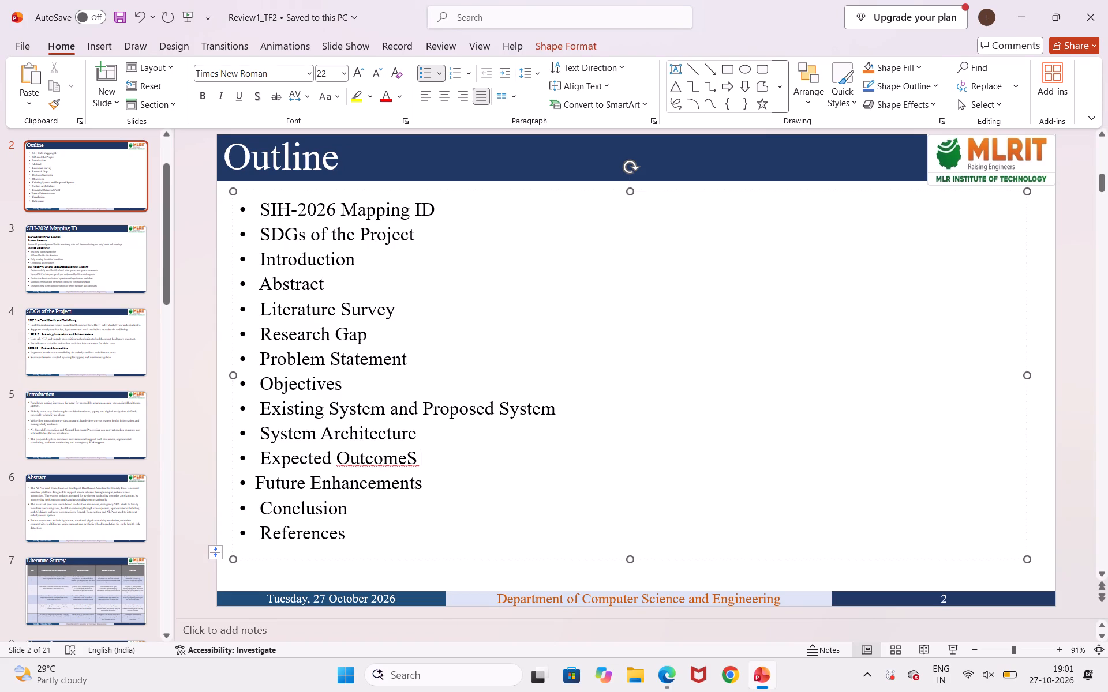
key("BackSpace")
key("BackSpace")
key("space")
type("with")
key("space")
key("g")
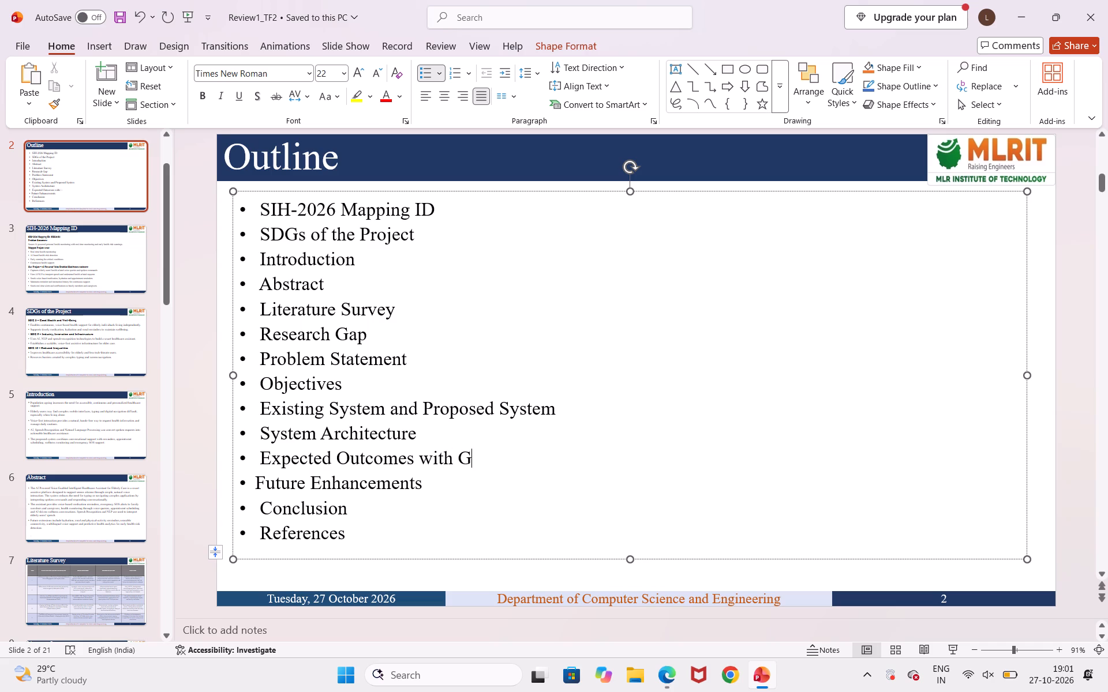
type("raphs")
Align the "Future Enhancements" text with the other items in the Outline list by adding leading space.
left_click(257, 483)
key("space")
key("space")
key("BackSpace")
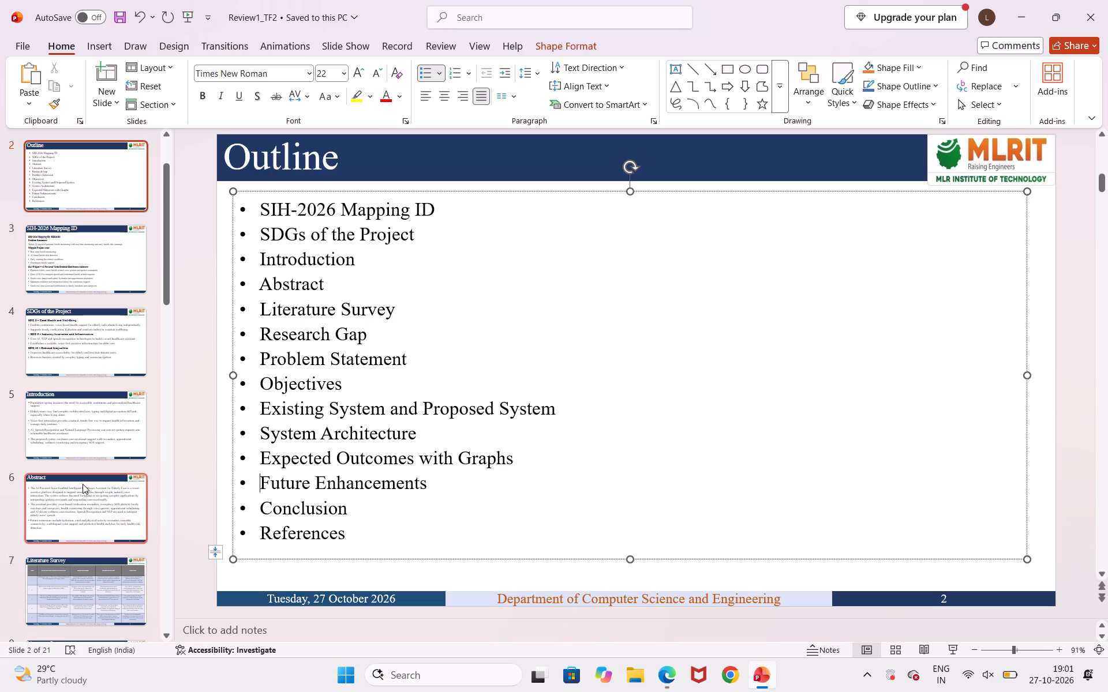
Go to the Expected Outcome slide, slide 17, and open its empty body placeholder for text entry.
scroll(83, 484, "down", 6)
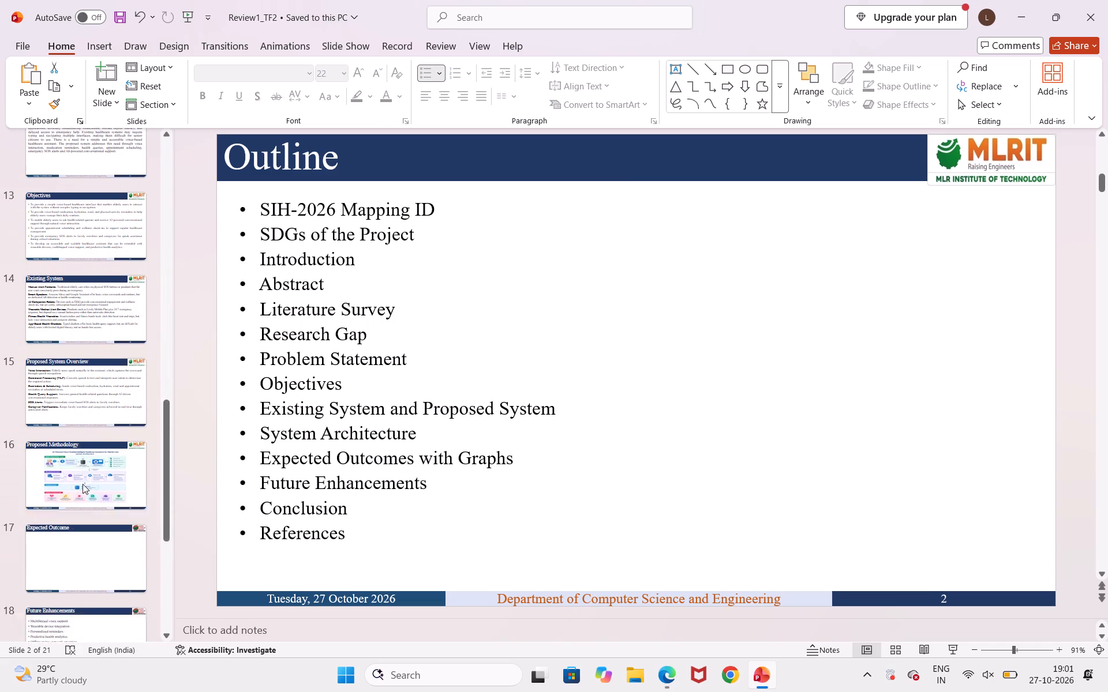
scroll(83, 484, "down", 1)
left_click(83, 495)
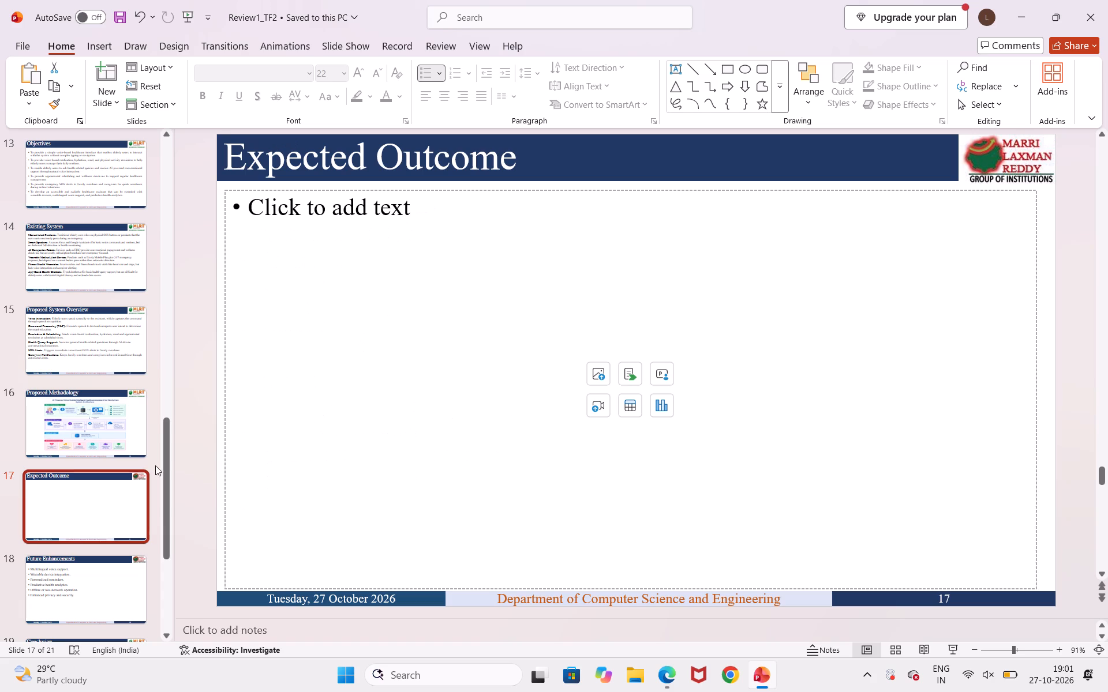
left_click(362, 209)
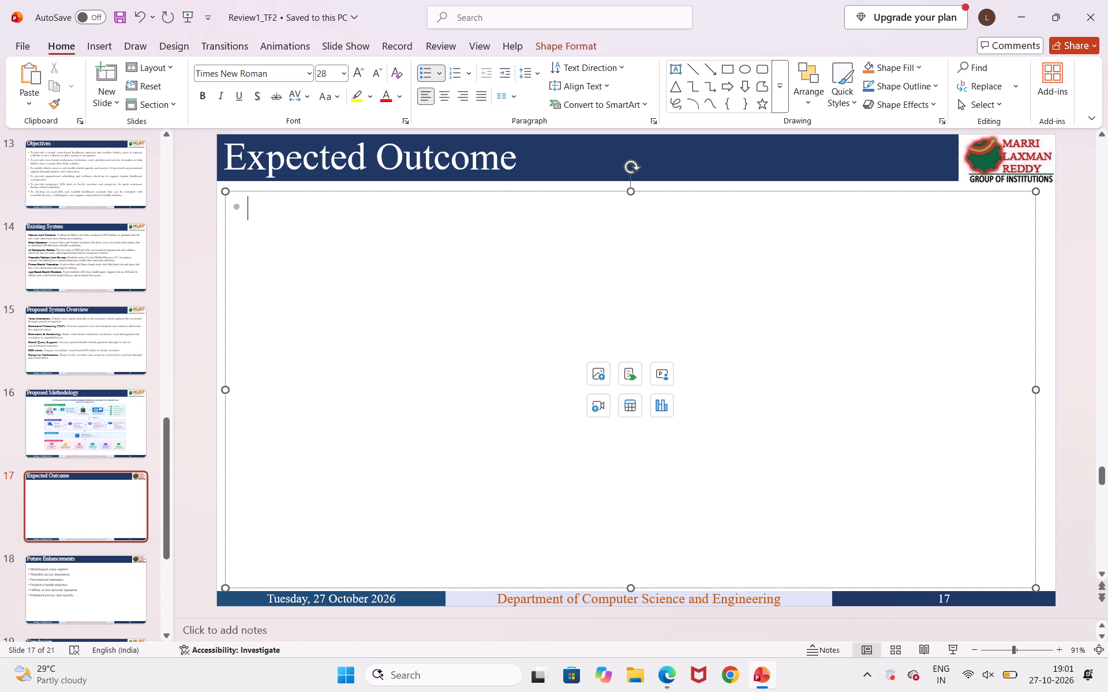
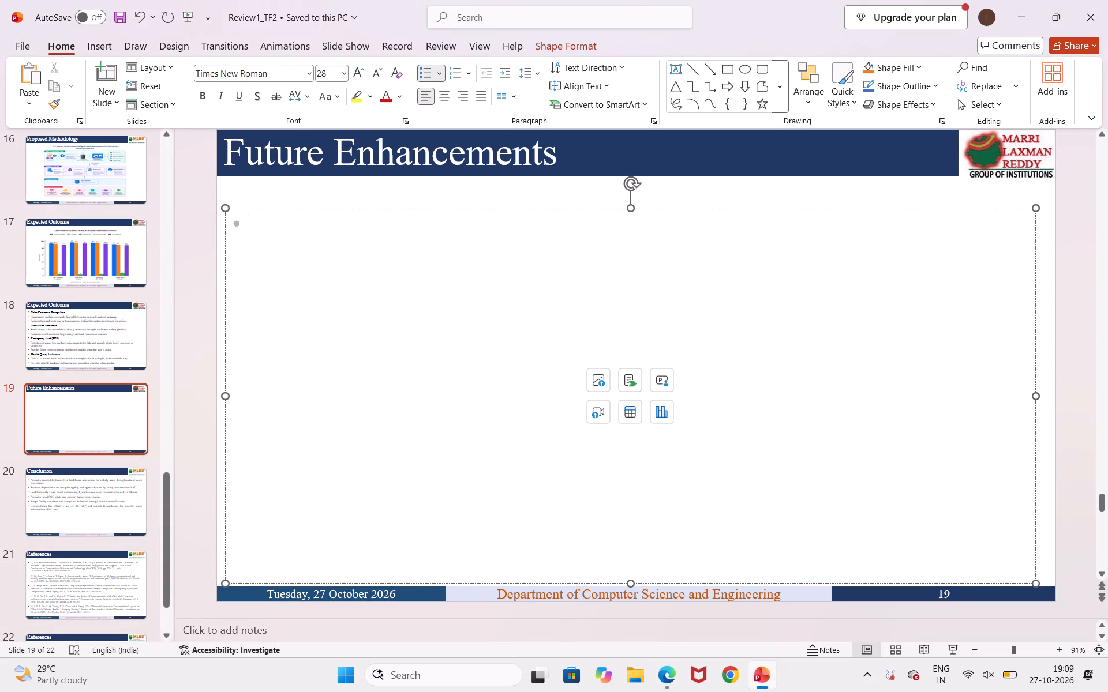
key("ctrl+v")
Set the font of all the body text on slide 19 to Times New Roman.
left_click_drag(251, 219, 431, 509)
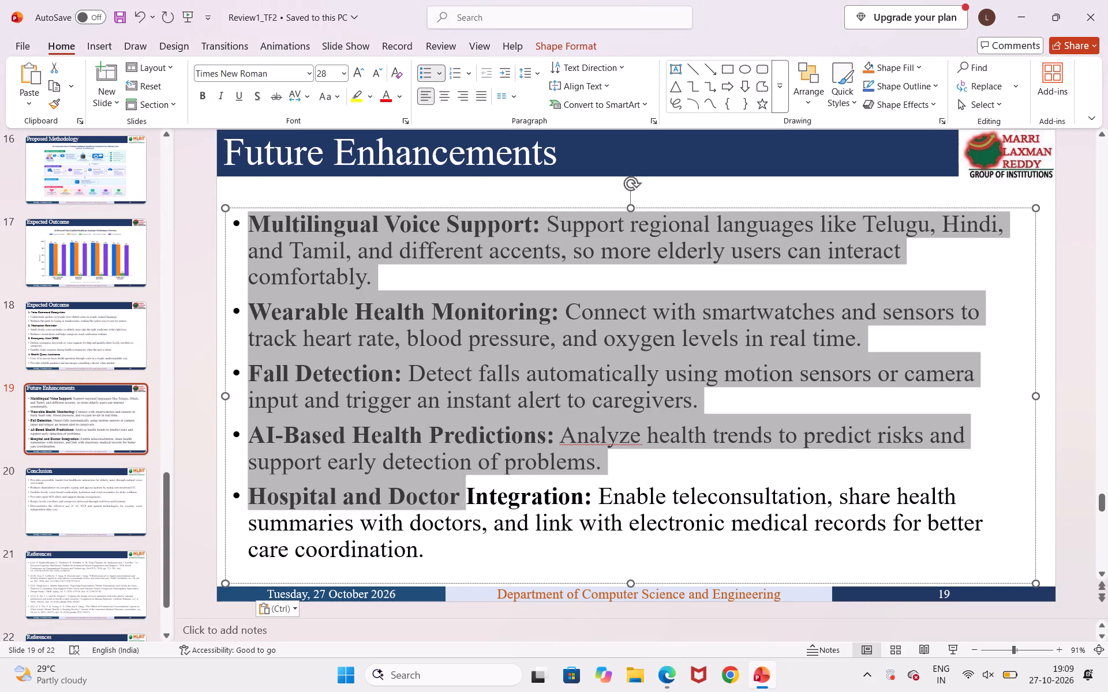
left_click_drag(431, 509, 445, 537)
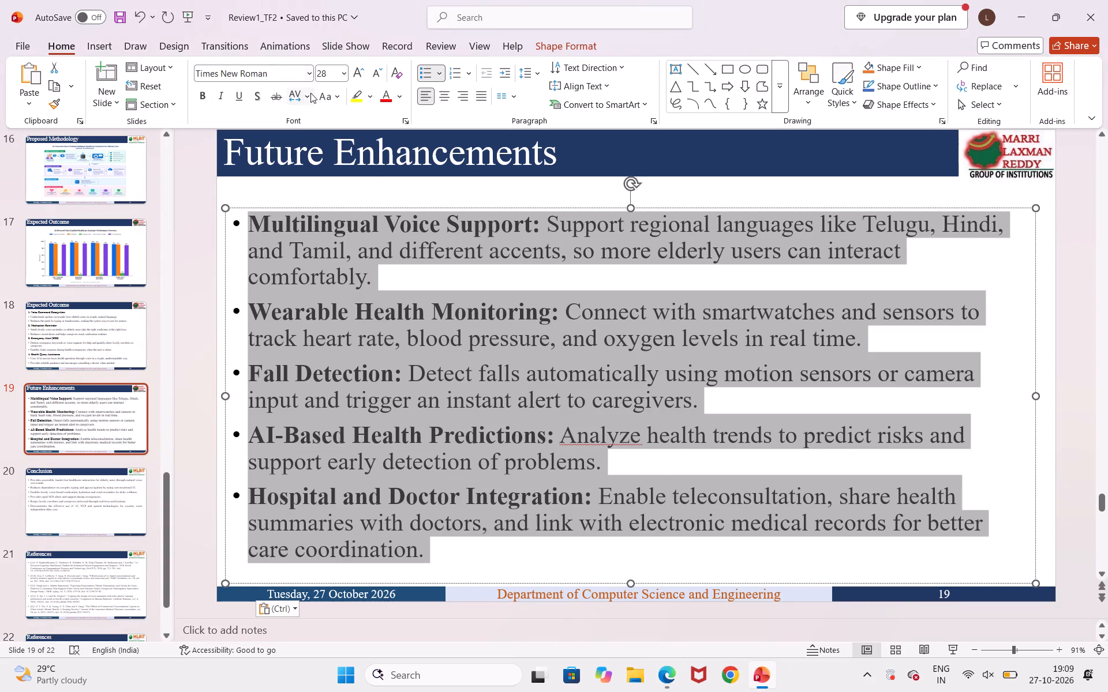
left_click(309, 73)
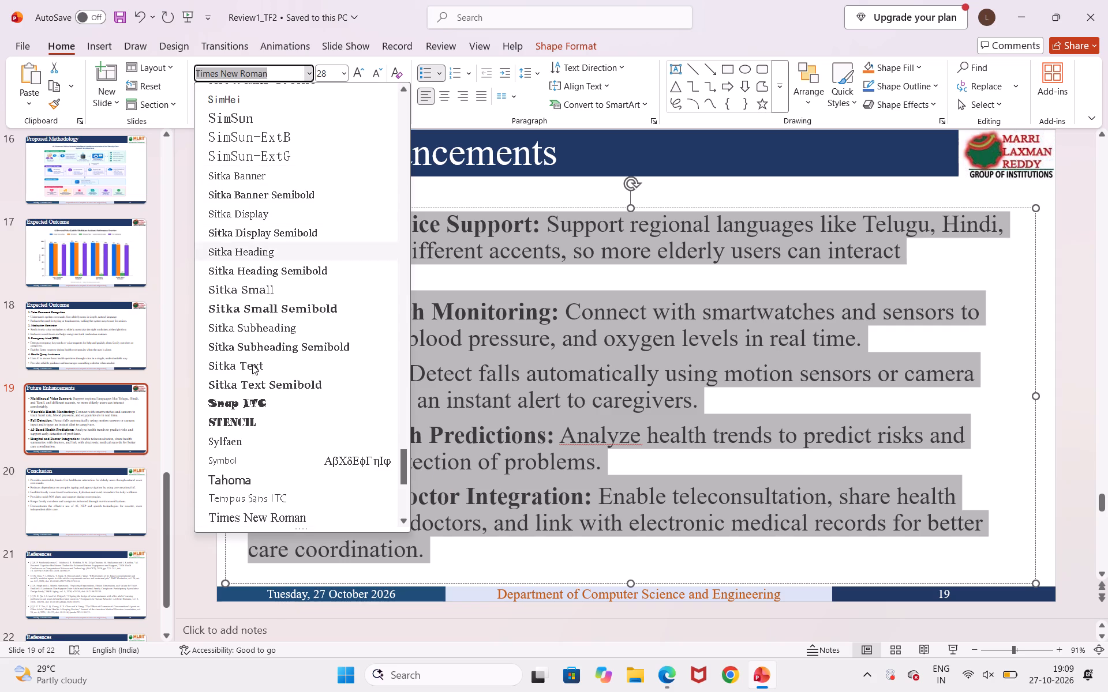
scroll(298, 187, "up", 20)
scroll(298, 187, "up", 11)
scroll(298, 187, "up", 20)
scroll(298, 187, "up", 20)
scroll(298, 187, "up", 10)
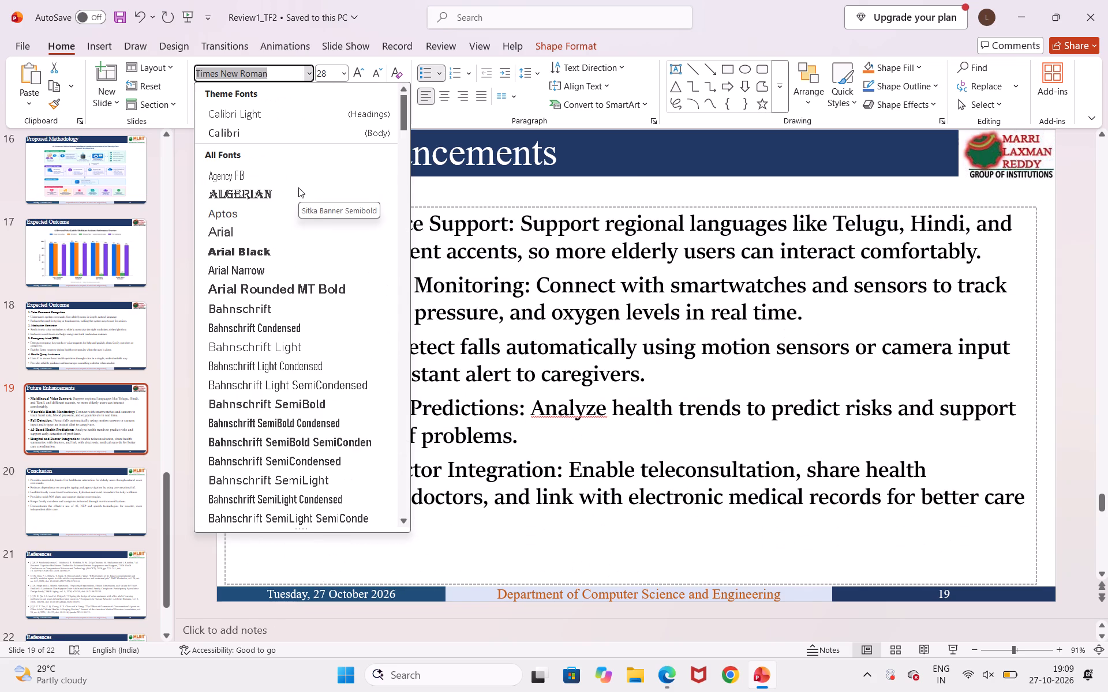
scroll(298, 187, "up", 9)
key("BackSpace")
type("times")
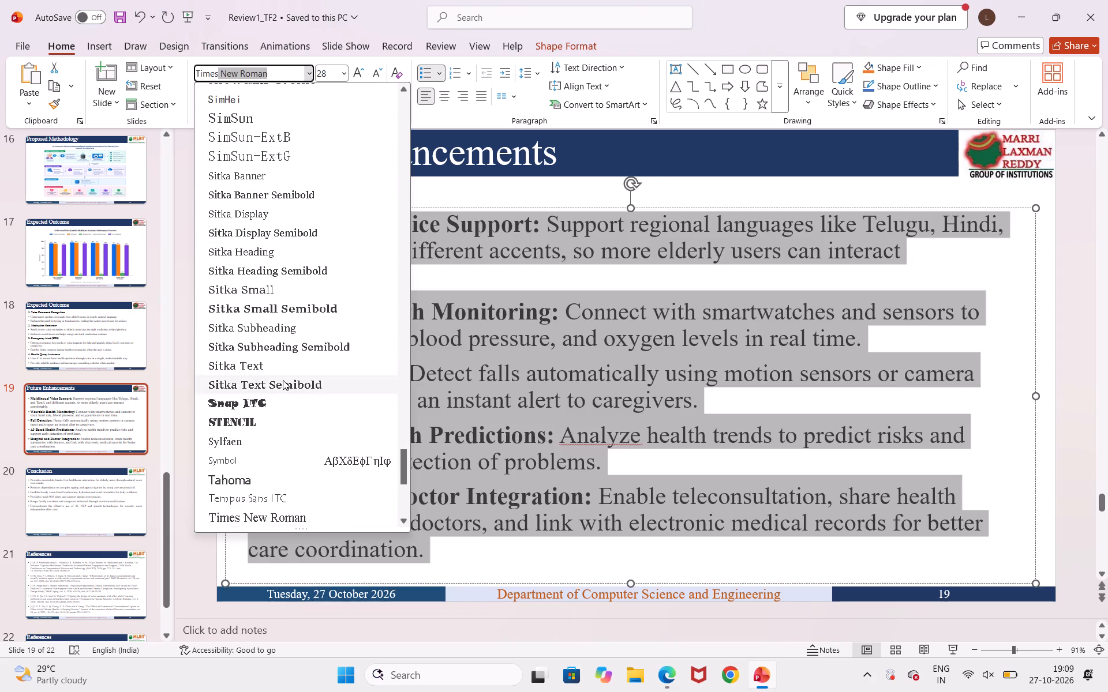
left_click(285, 518)
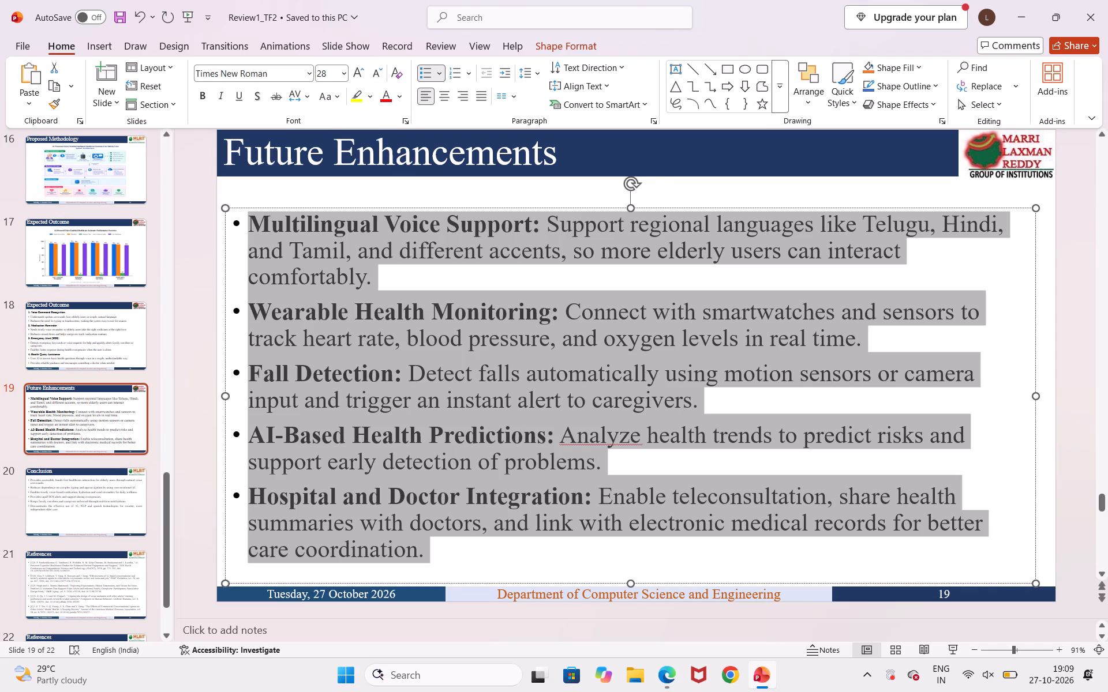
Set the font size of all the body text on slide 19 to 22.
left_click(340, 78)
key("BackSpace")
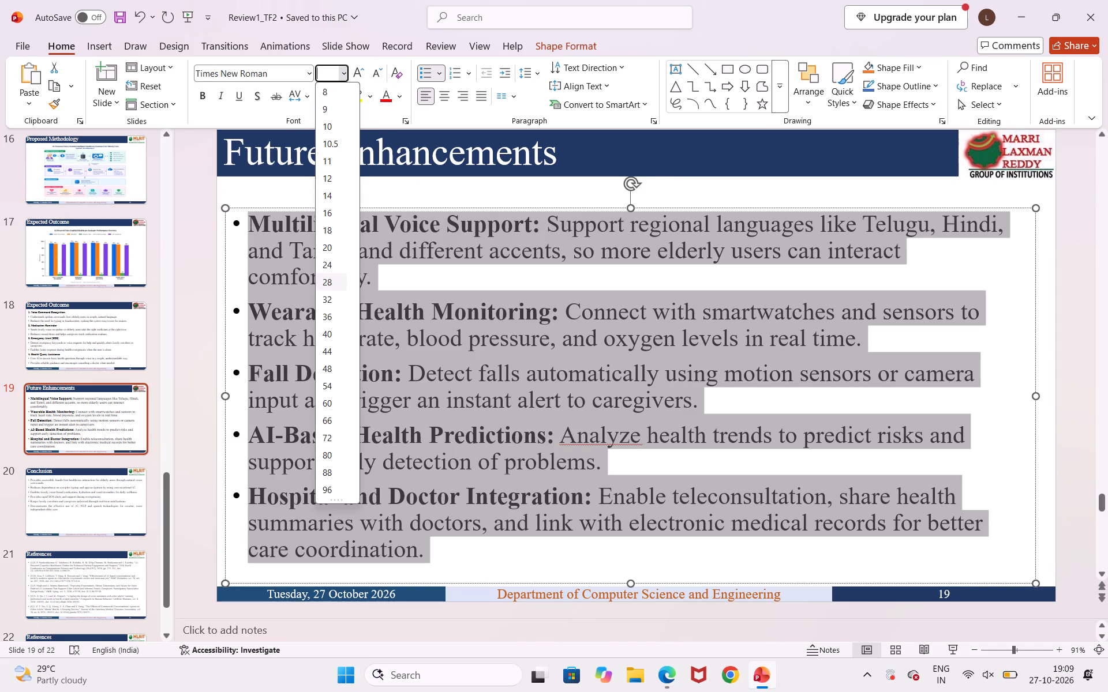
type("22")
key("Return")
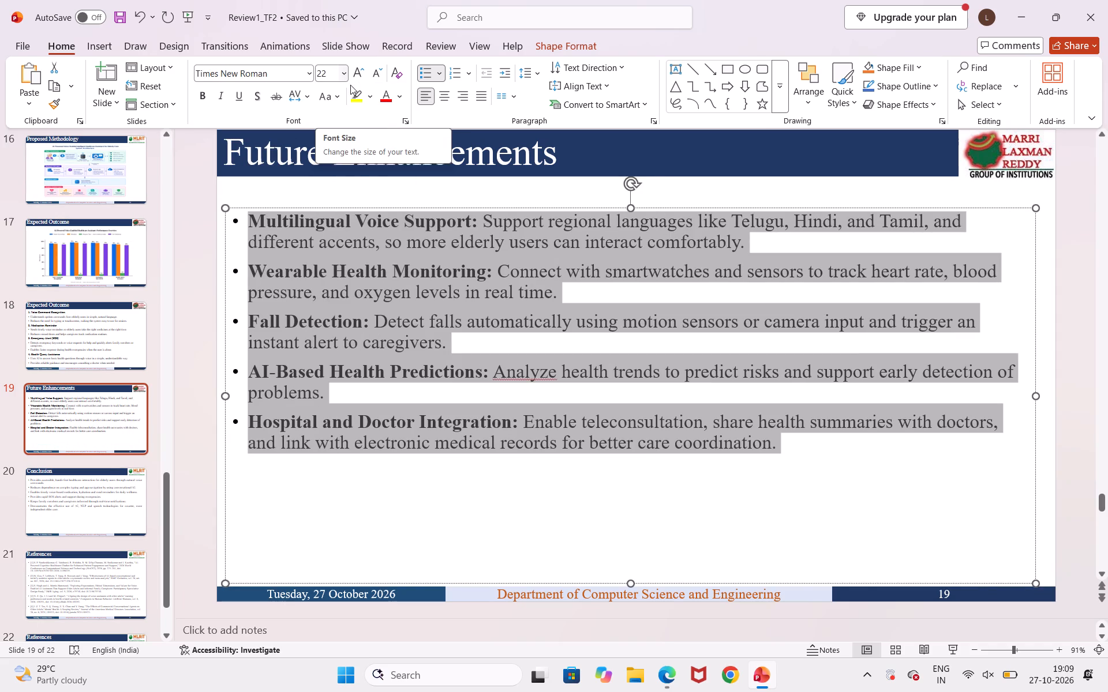
Set the font size of all the body text on slide 19 to 24.
left_click(334, 76)
key("BackSpace")
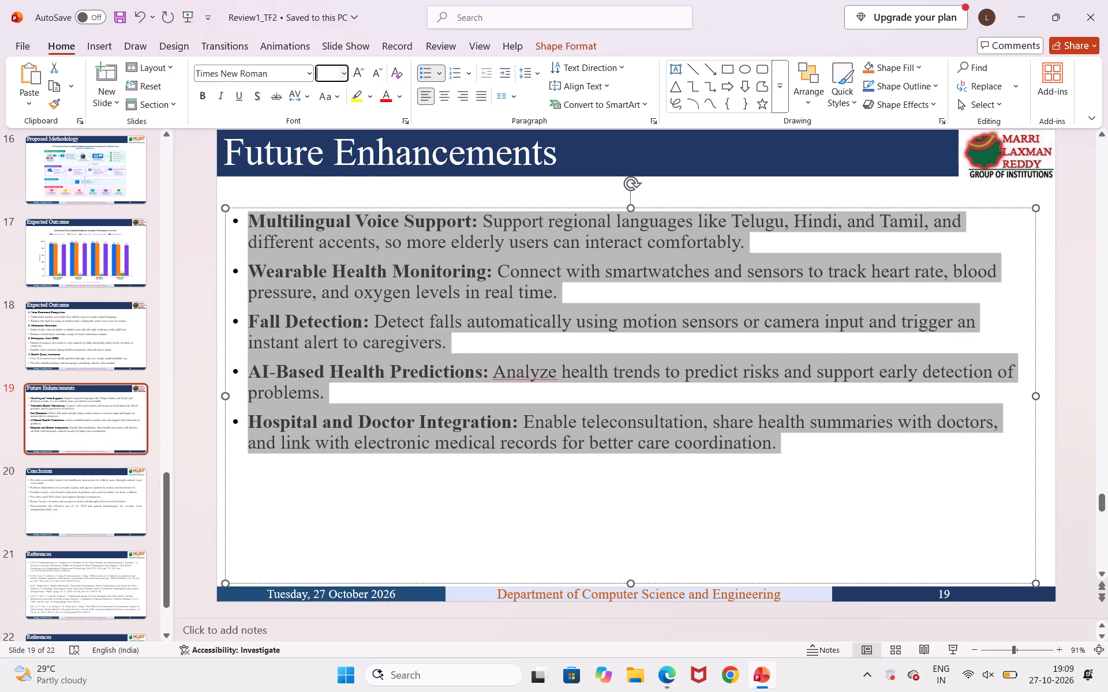
type("24")
key("Return")
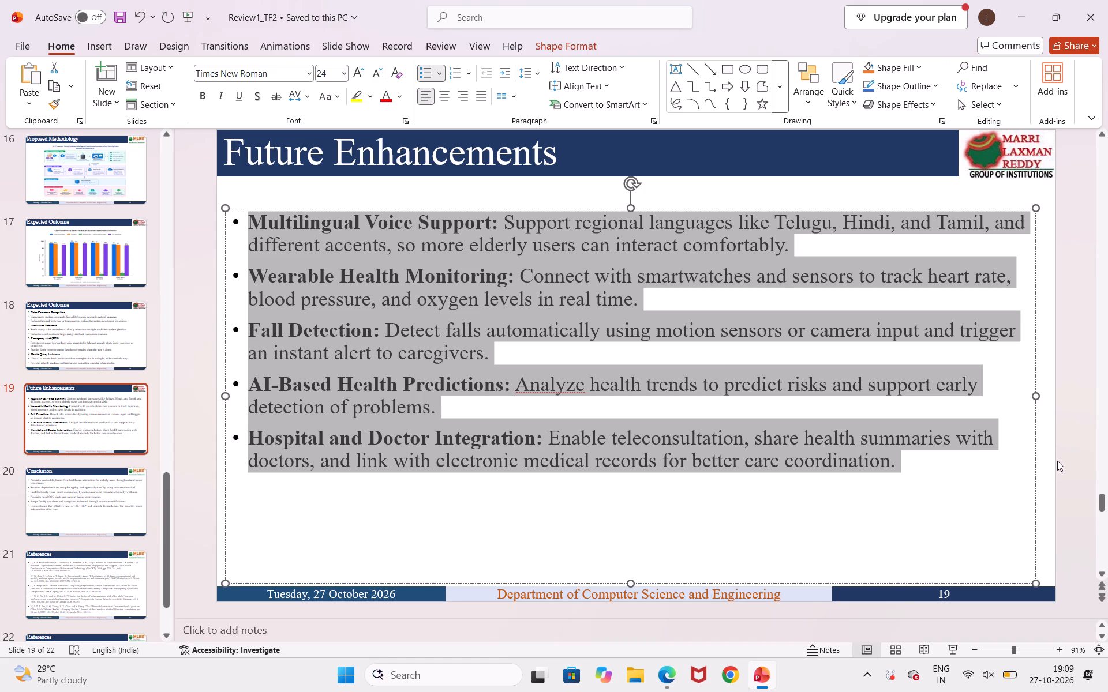
left_click(1050, 465)
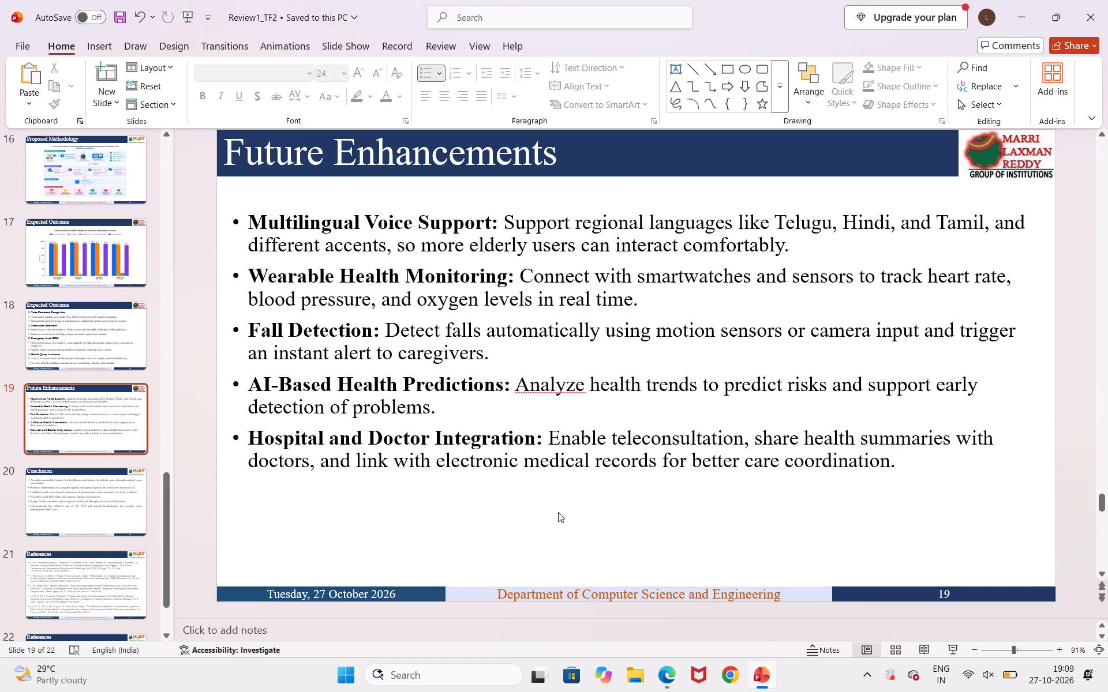
Review slides across the deck, including Proposed Methodology, Abstract, Introduction, SIH-2026 Mapping ID, Expected Outcome and Future Enhancements.
left_click(136, 270)
left_click(77, 182)
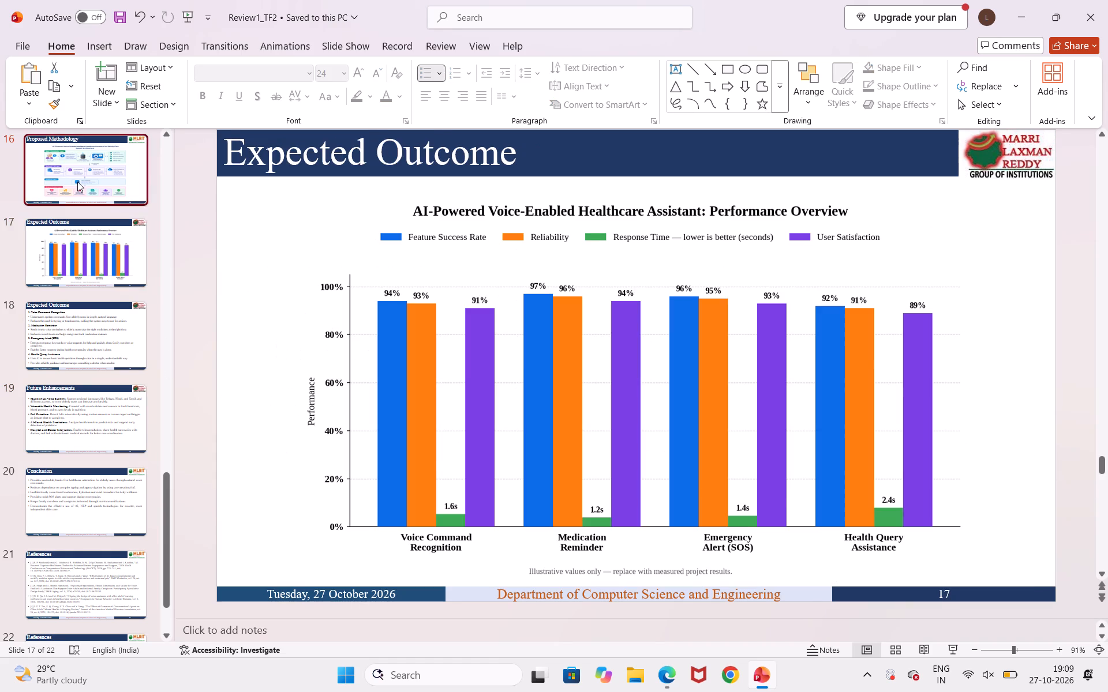
scroll(77, 182, "up", 7)
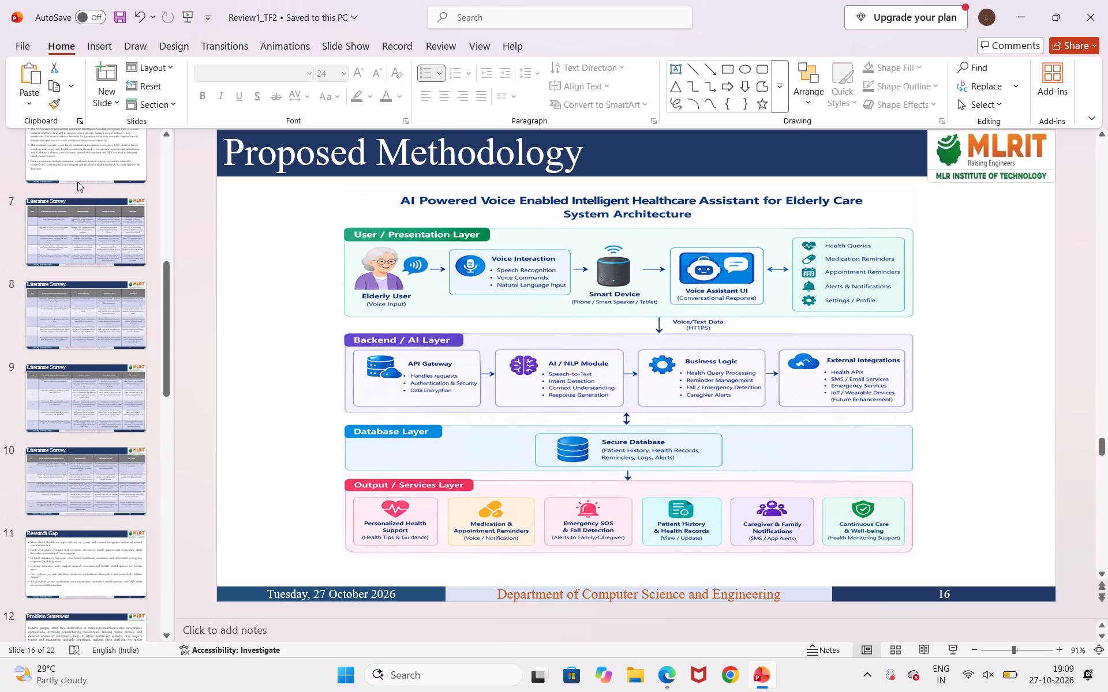
scroll(77, 182, "up", 1)
left_click(59, 284)
left_click(69, 212)
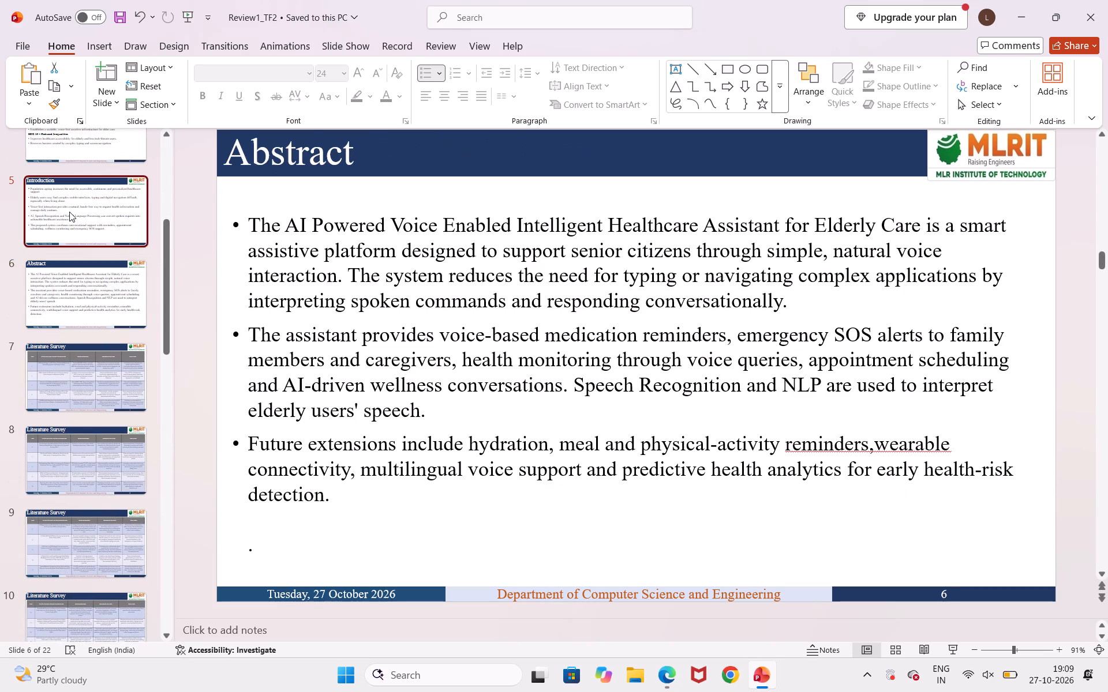
scroll(69, 212, "up", 2)
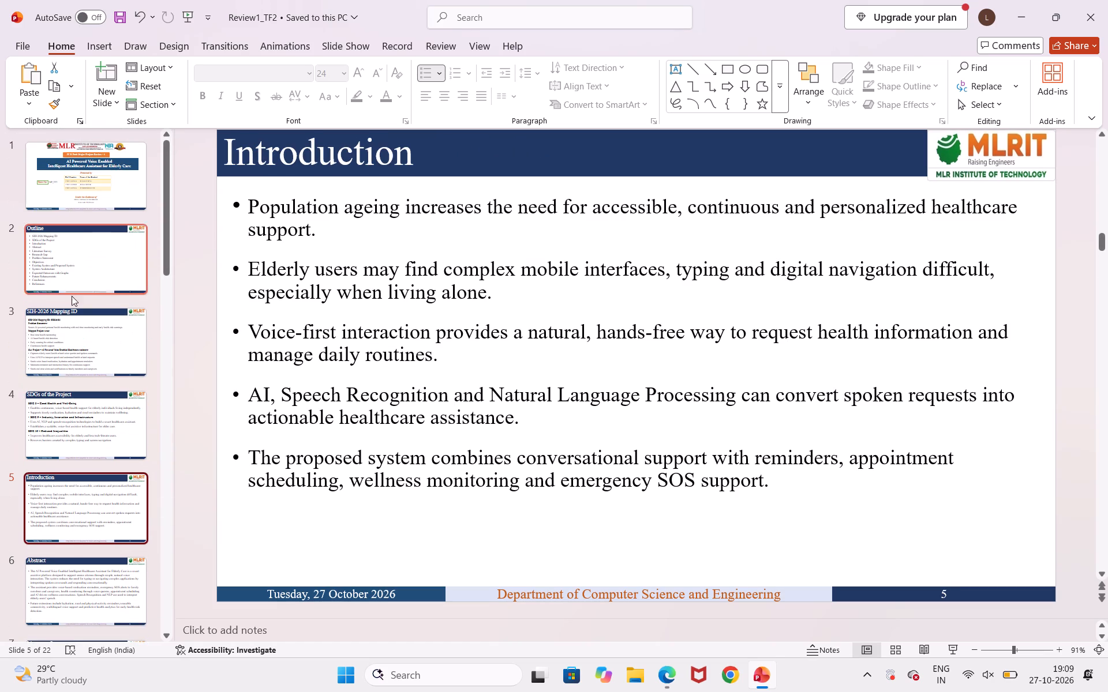
left_click(52, 356)
scroll(52, 356, "down", 5)
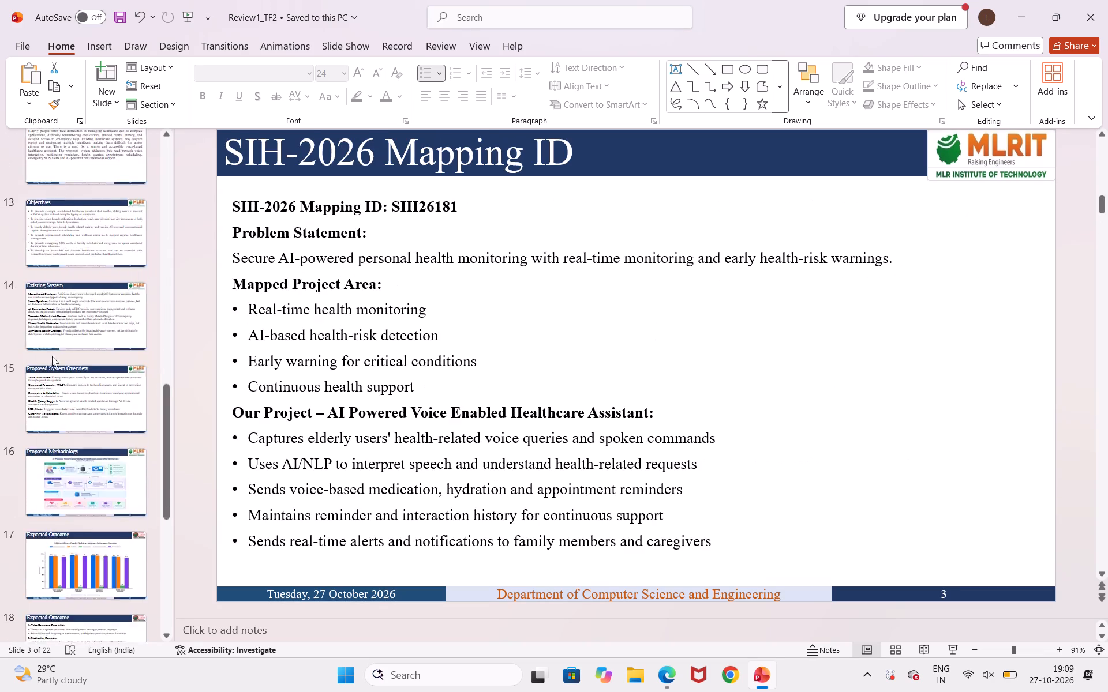
scroll(52, 356, "down", 1)
scroll(52, 356, "up", 1)
left_click(72, 315)
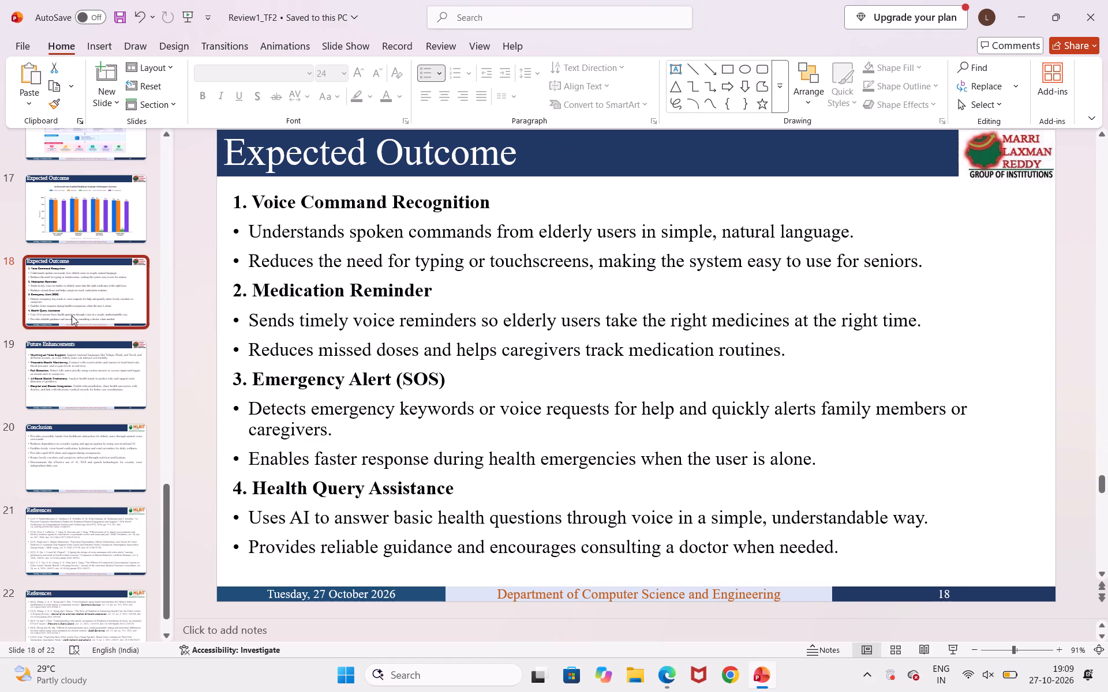
left_click(65, 392)
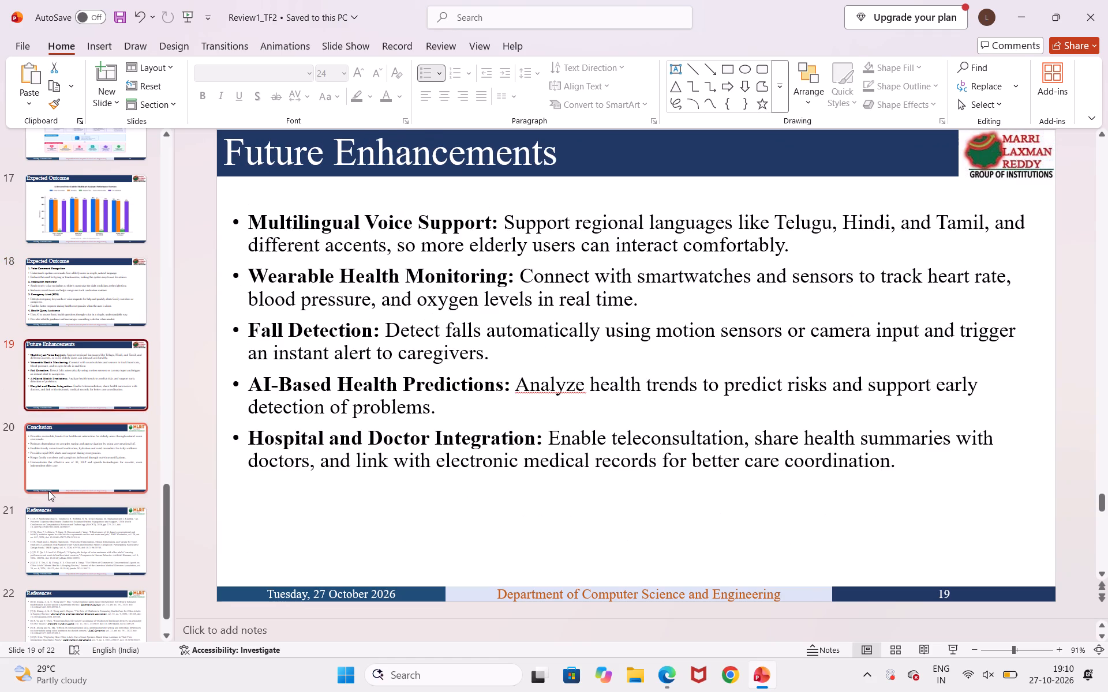
scroll(69, 482, "down", 2)
Examine the title slide and the Outline slide, and check the outline topics against the order of the slides that follow.
scroll(69, 482, "up", 4)
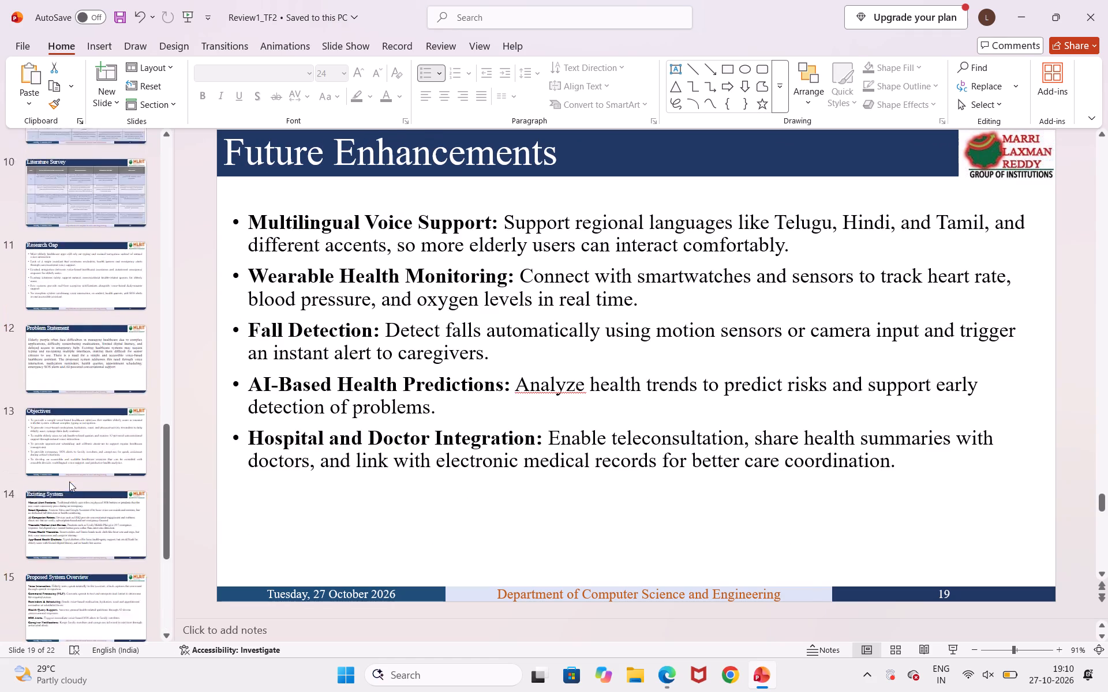
scroll(69, 482, "up", 9)
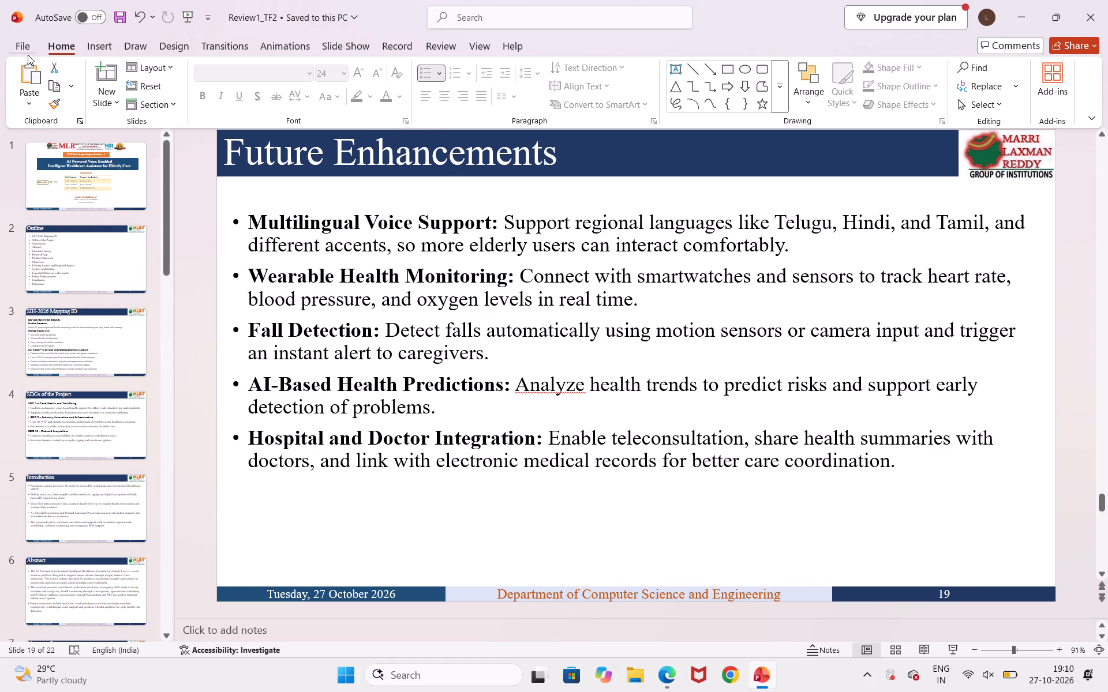
left_click(78, 185)
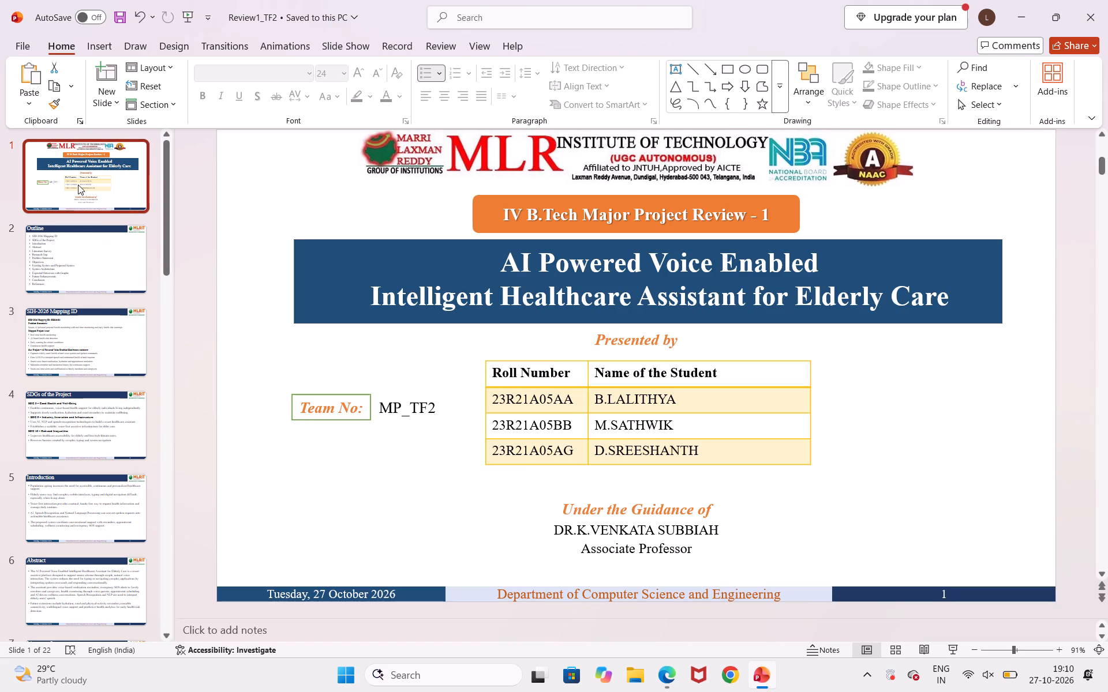
left_click(82, 272)
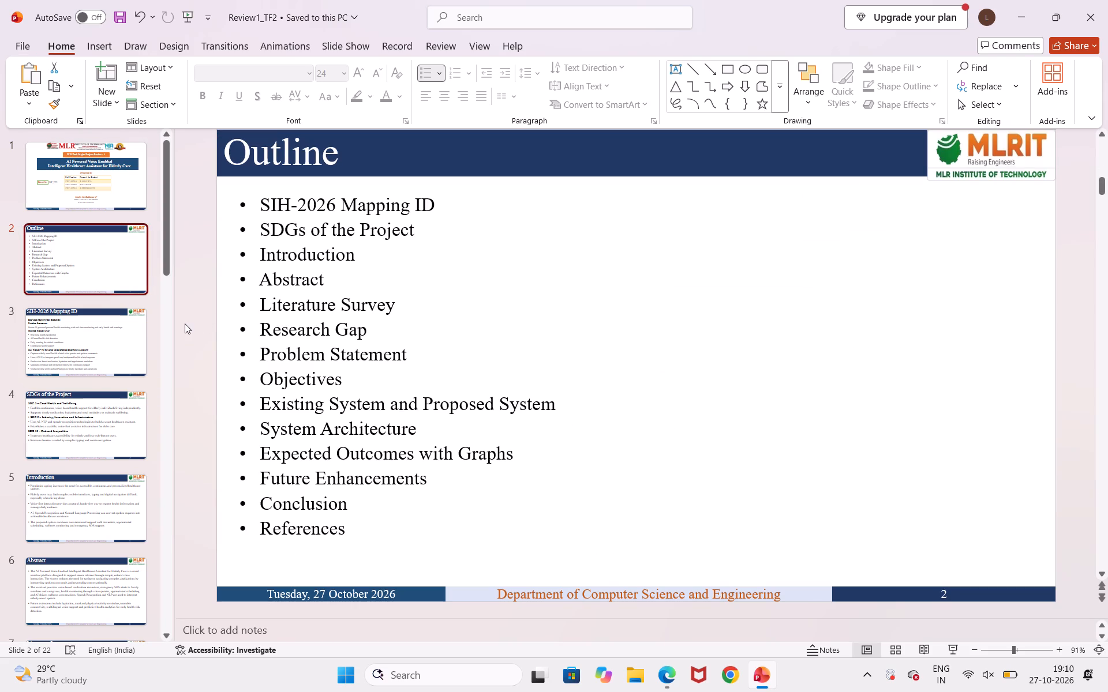
scroll(104, 462, "down", 4)
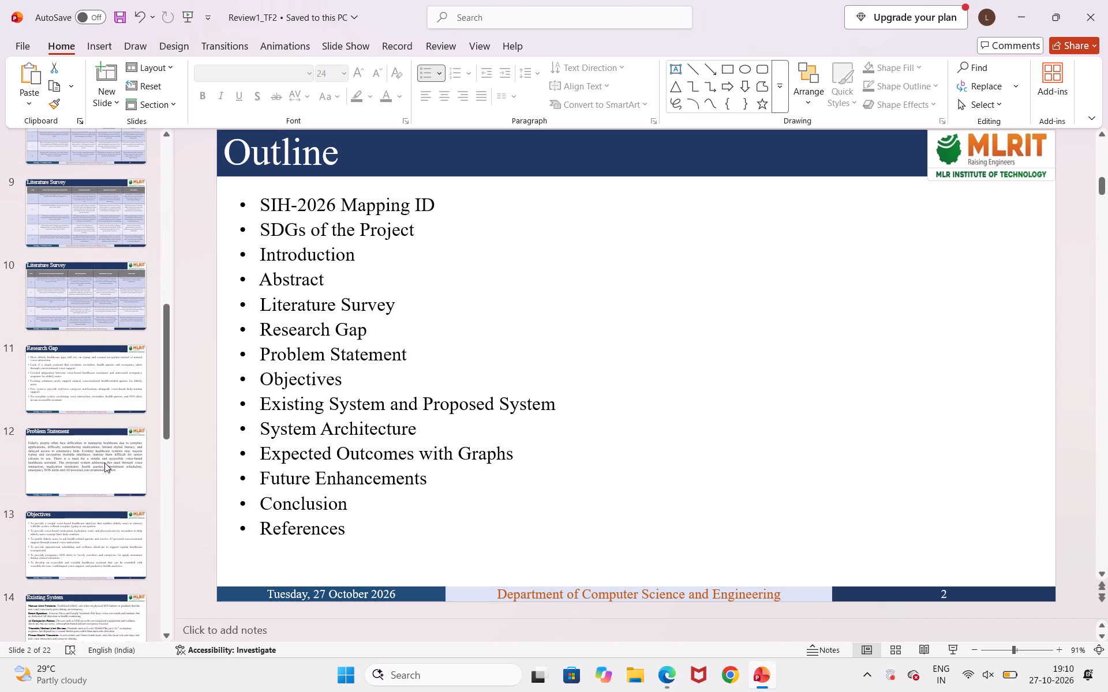
scroll(104, 462, "down", 4)
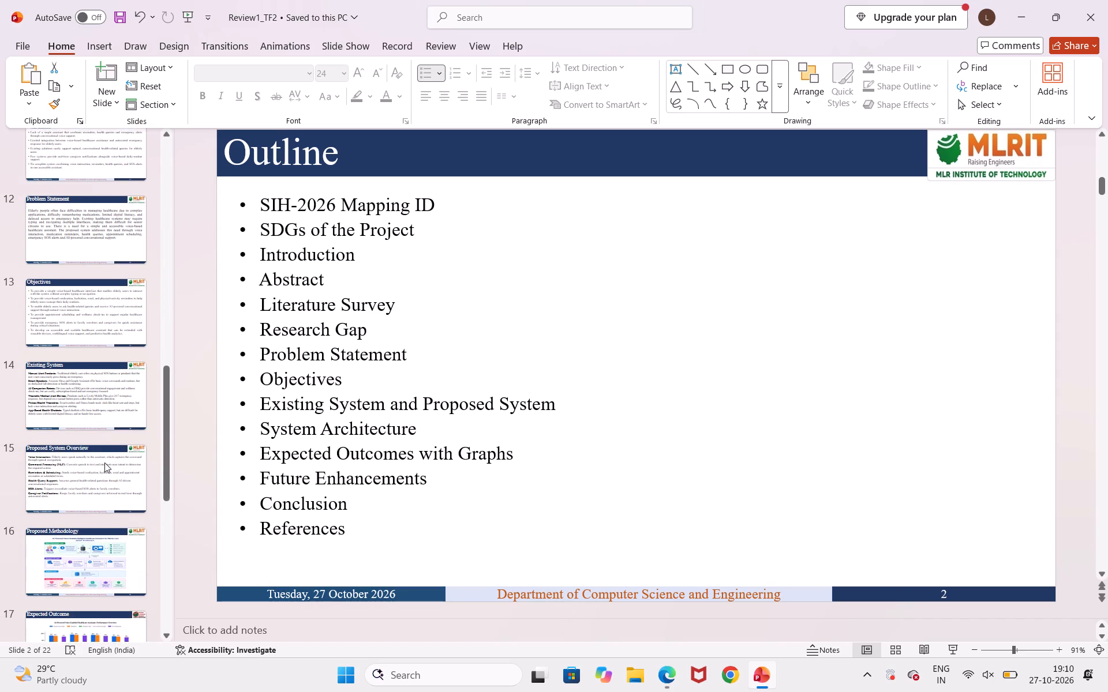
scroll(104, 462, "down", 3)
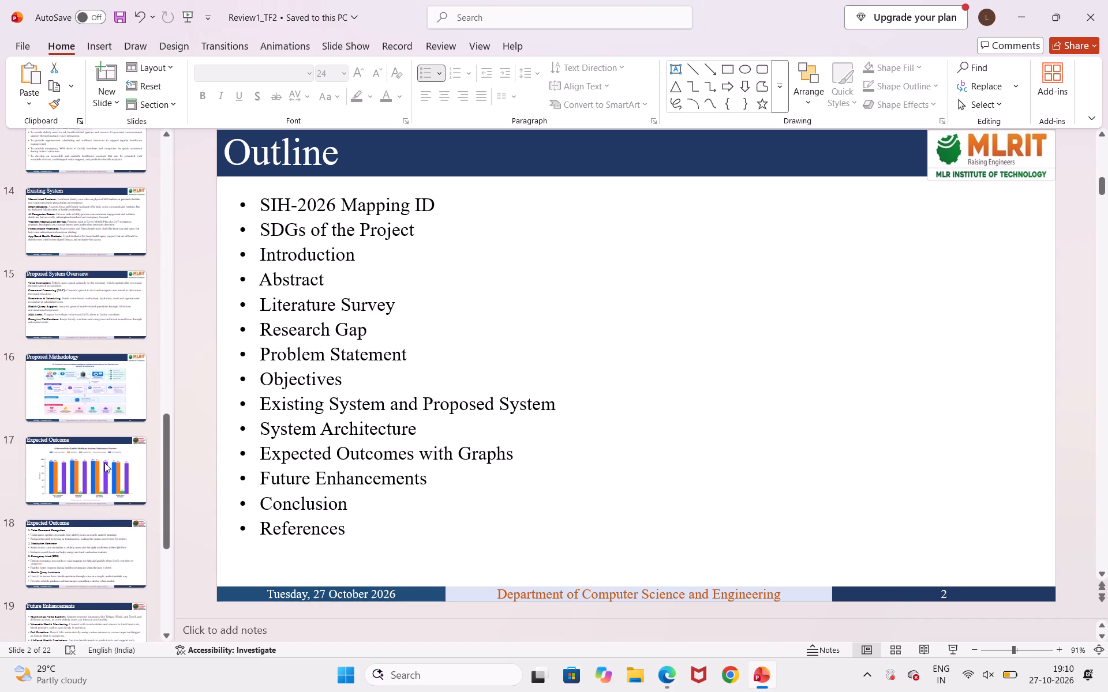
scroll(104, 462, "down", 2)
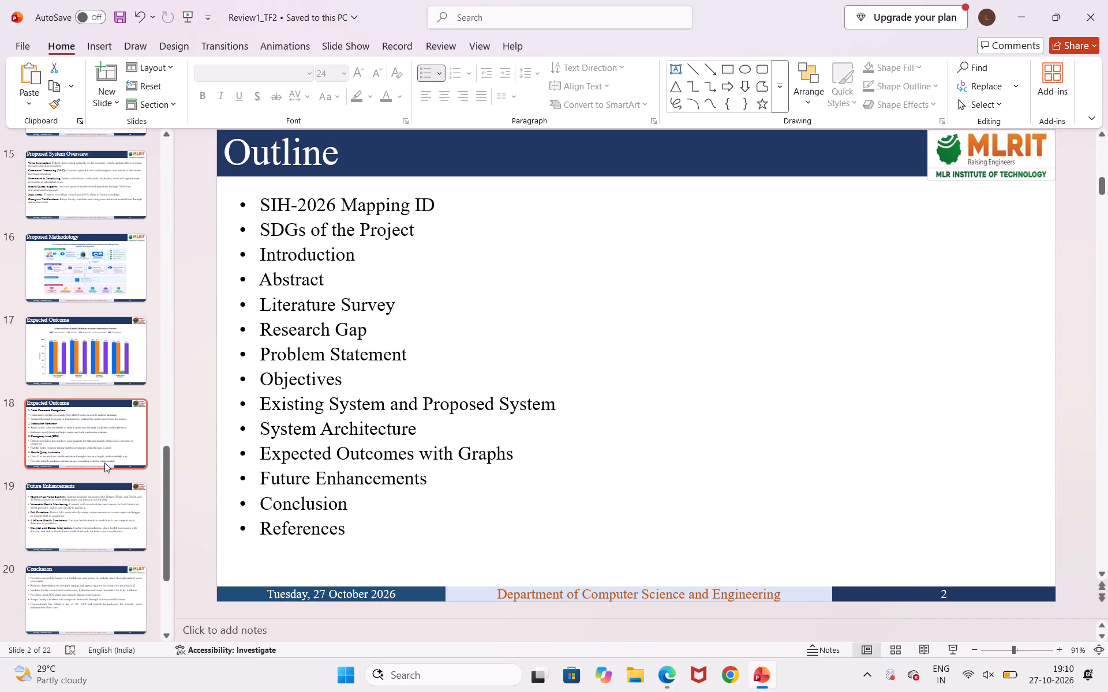
scroll(104, 462, "down", 1)
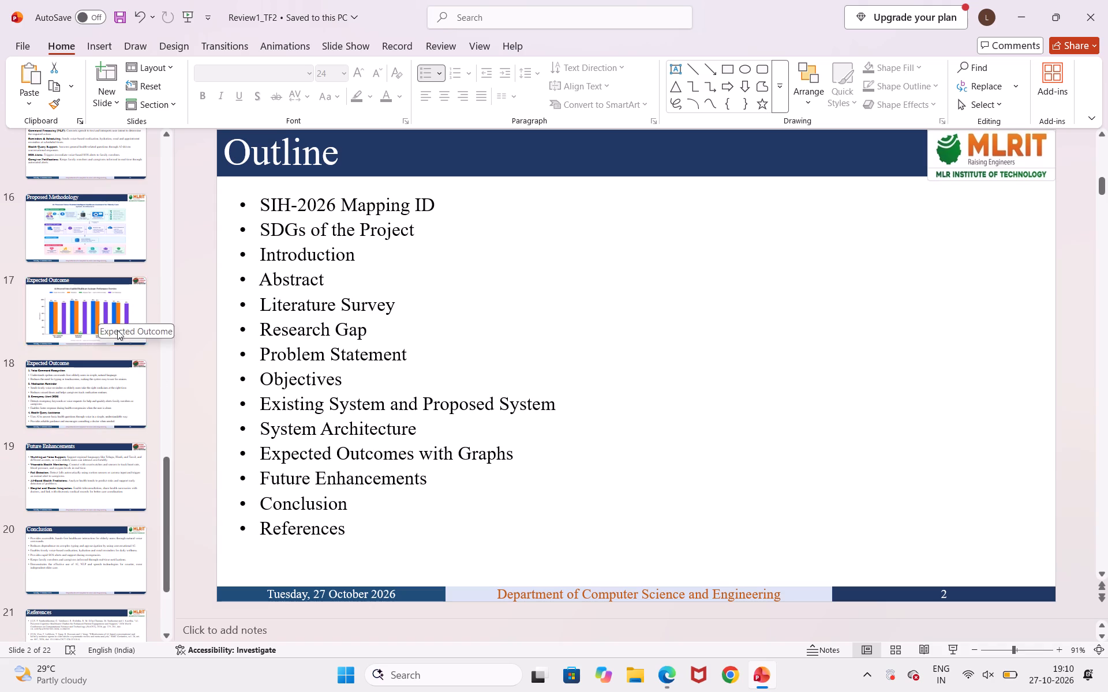
Compare the Outline slide's topics with the order of the deck's slides through to the final References slides.
scroll(91, 464, "down", 1)
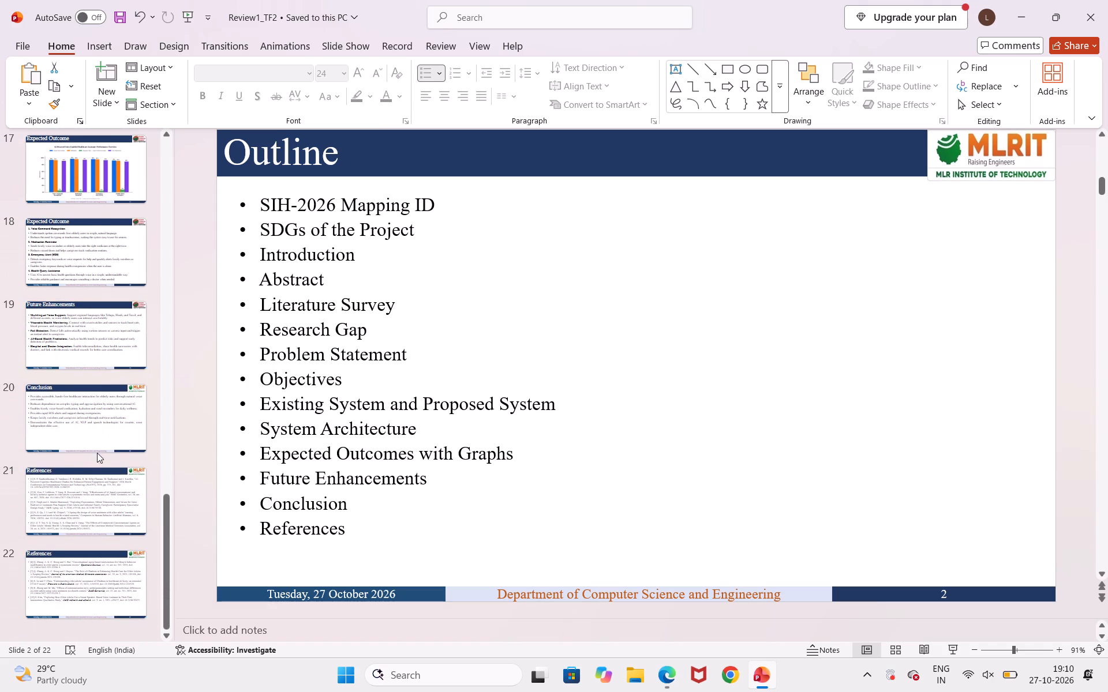
left_click(21, 59)
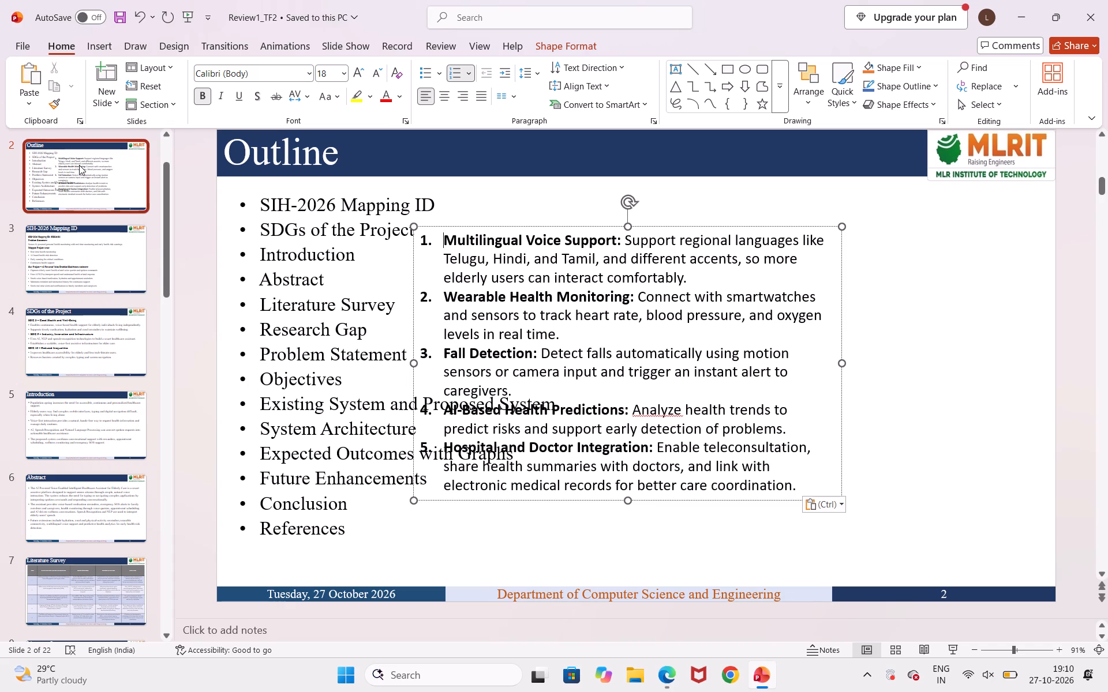
key("ctrl+z")
left_click(95, 246)
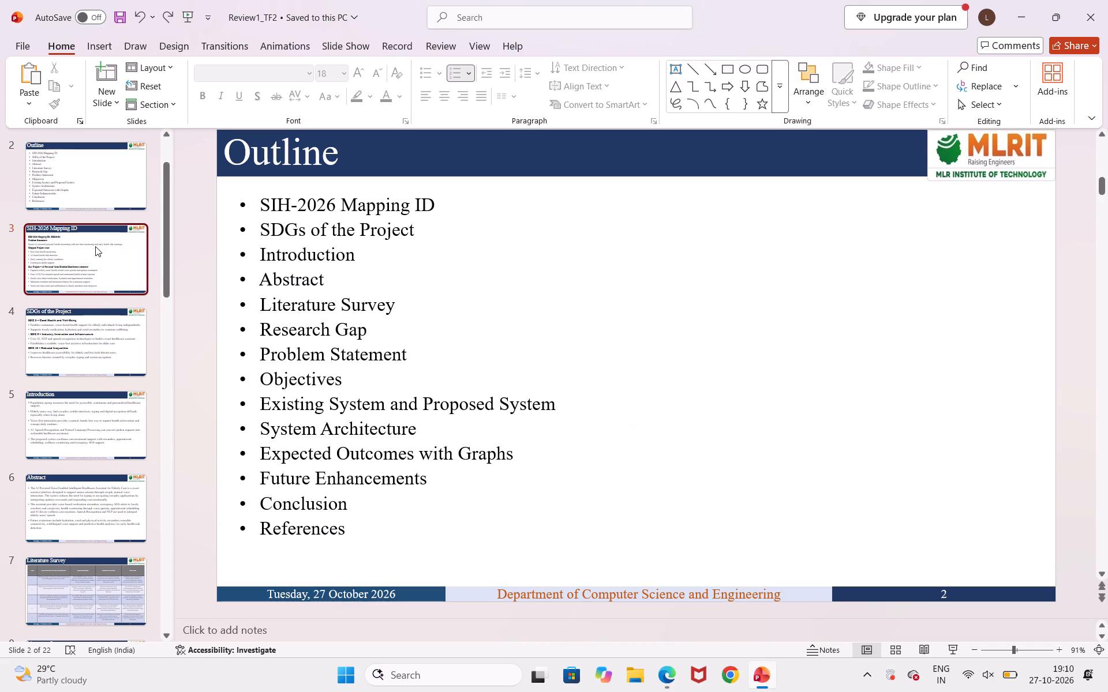
left_click(87, 180)
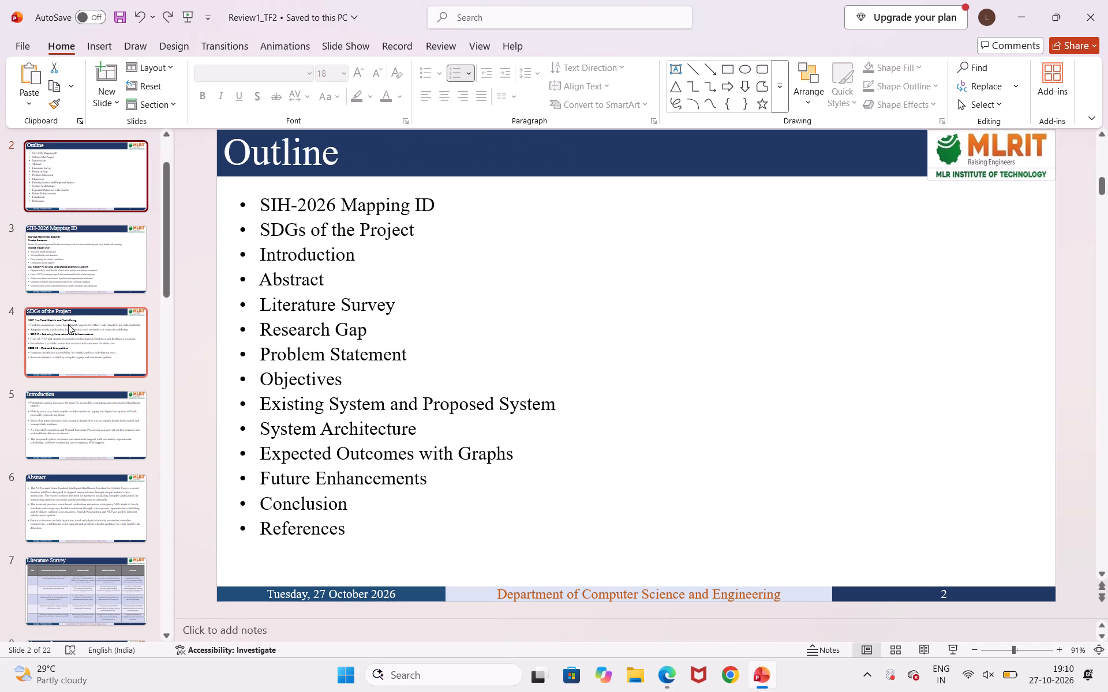
scroll(68, 324, "down", 7)
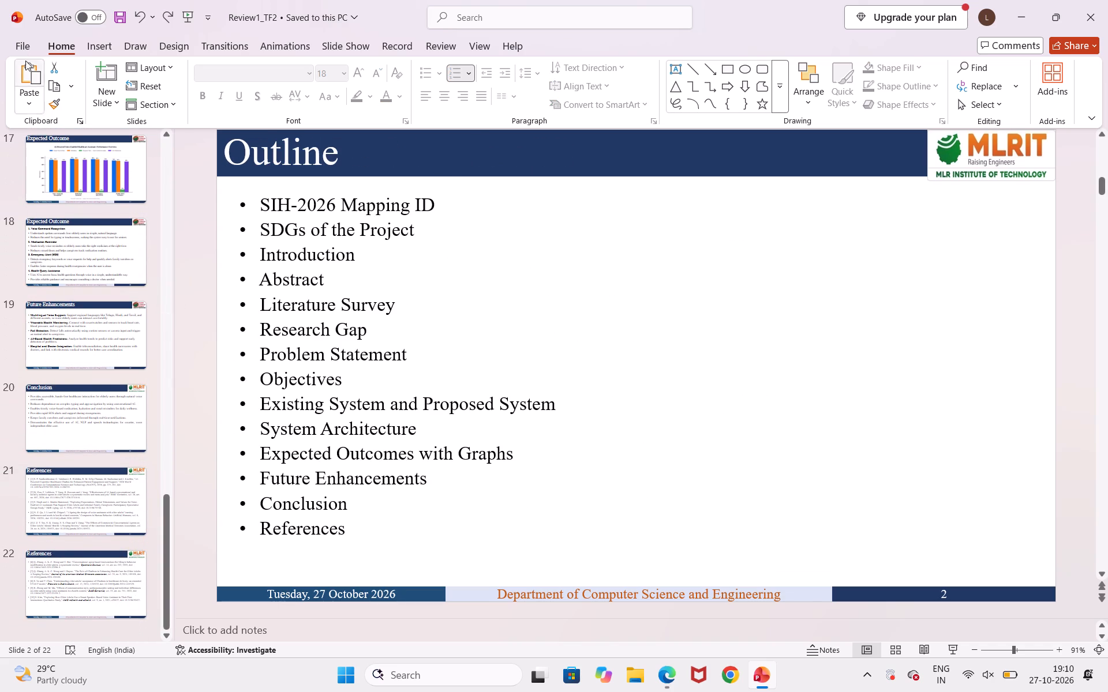
Save the presentation in the Downloads folder under the new name TeamF2_PPT.
left_click(25, 52)
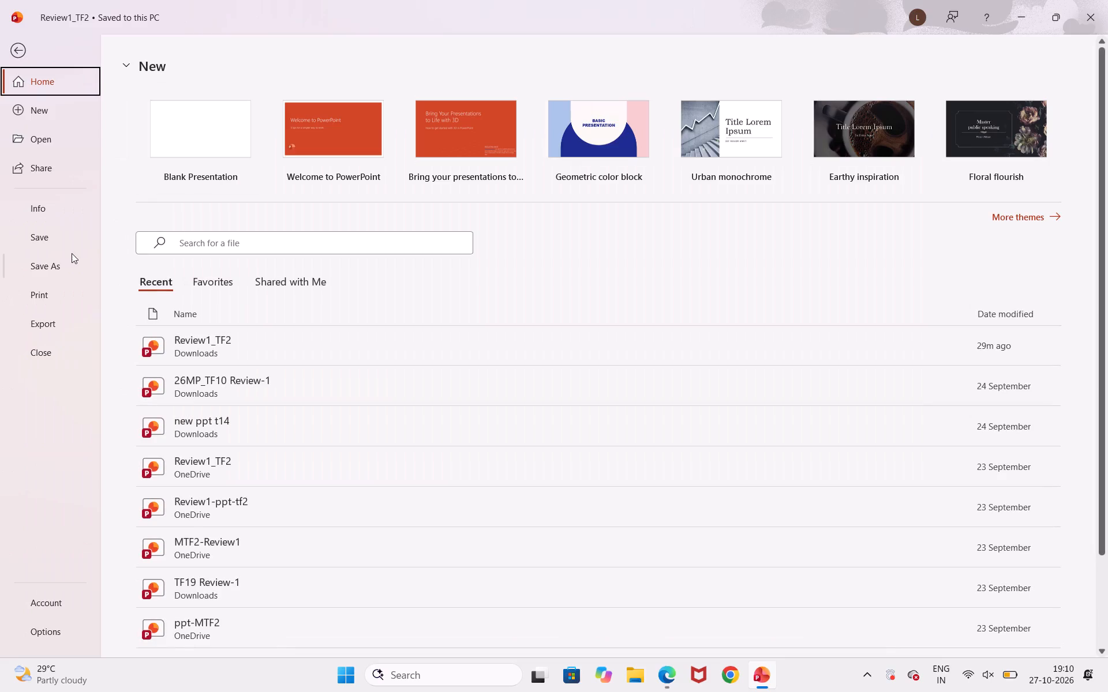
left_click(56, 259)
double_click(482, 170)
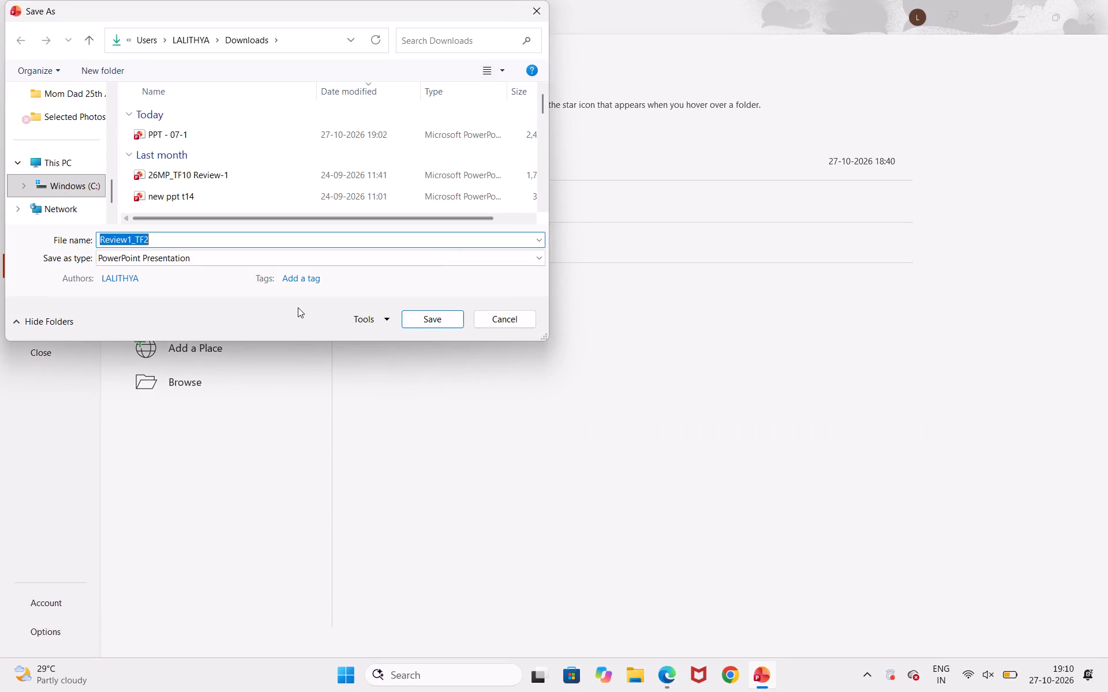
key("BackSpace")
key("r")
key("BackSpace")
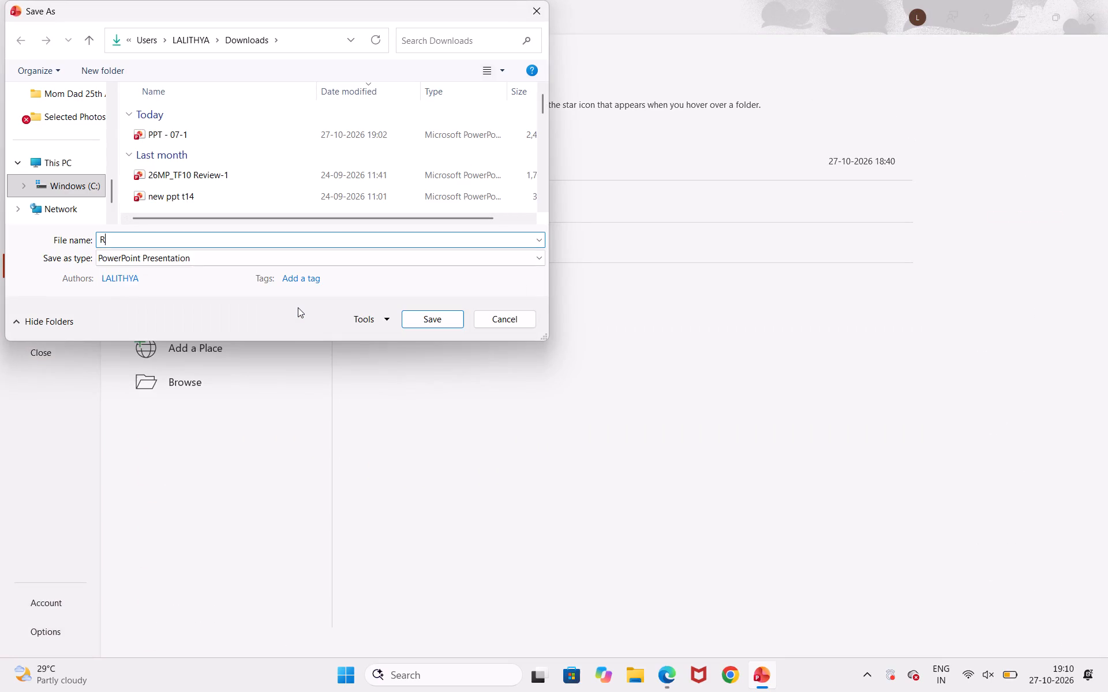
key("t")
type("eam")
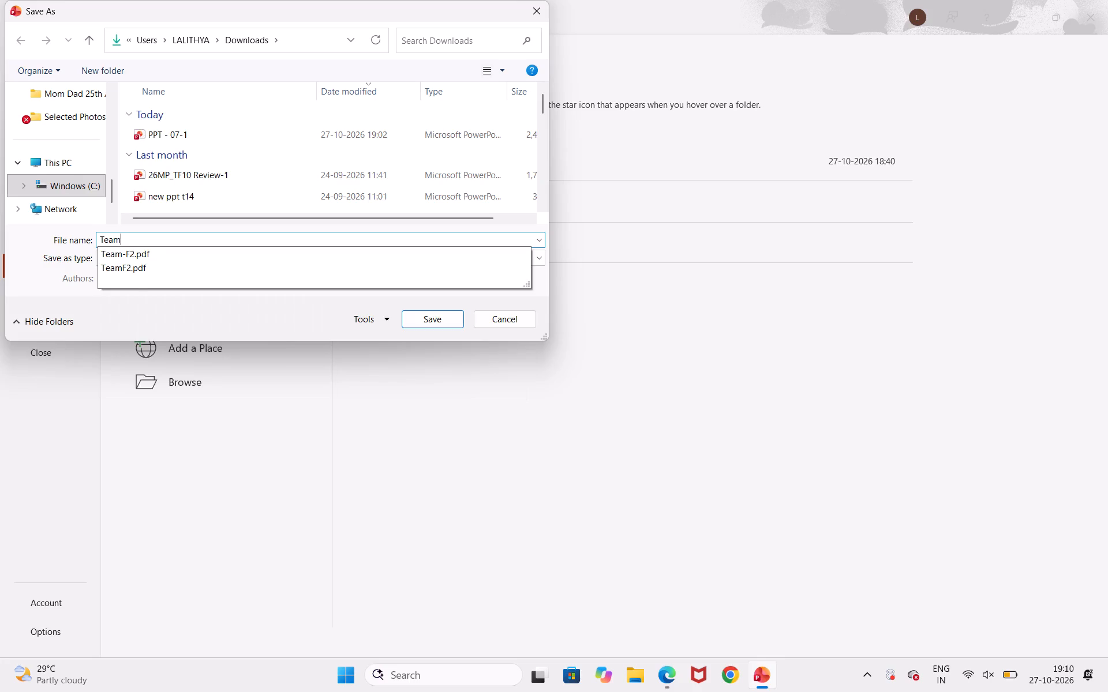
key("f")
key("2")
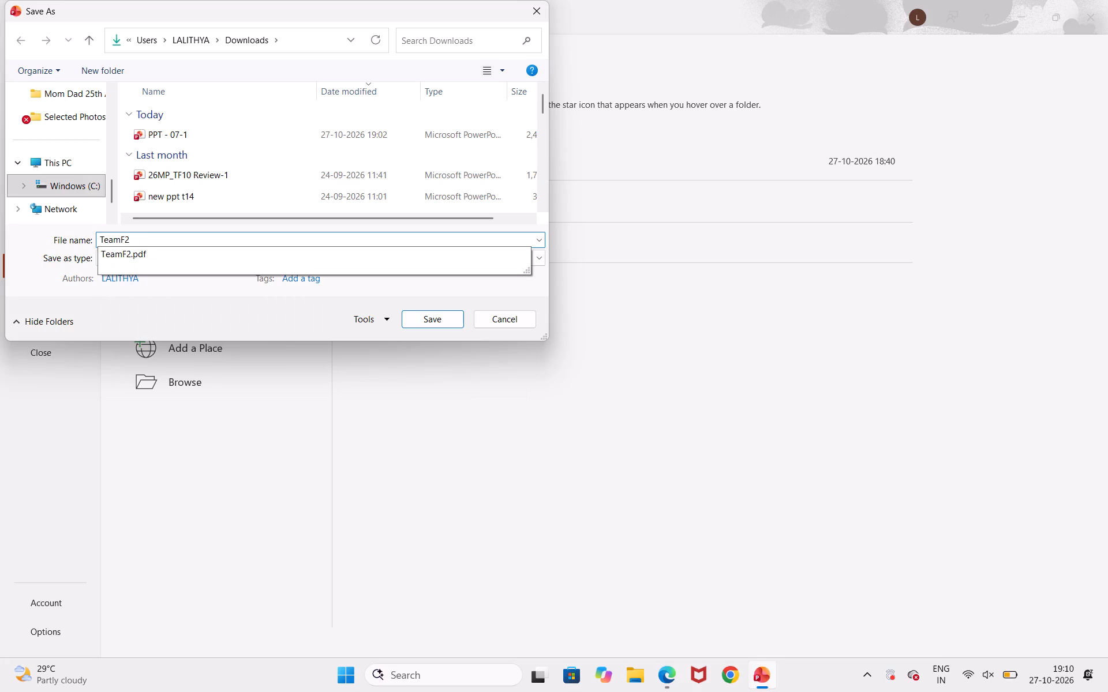
key("shift+underscore")
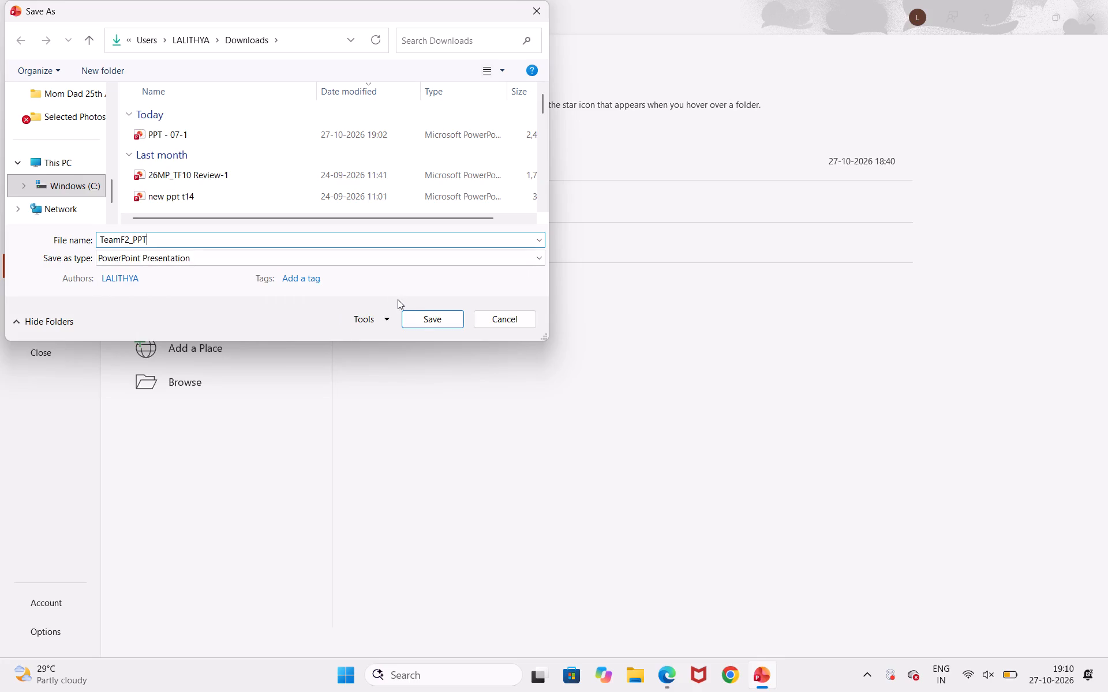
left_click(424, 319)
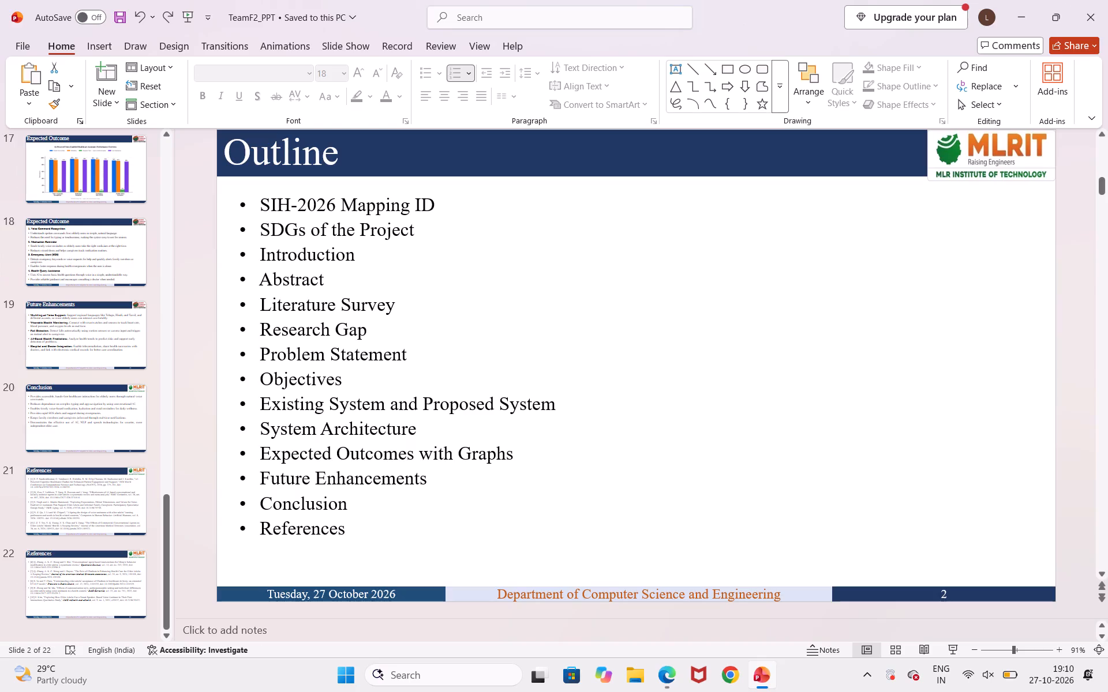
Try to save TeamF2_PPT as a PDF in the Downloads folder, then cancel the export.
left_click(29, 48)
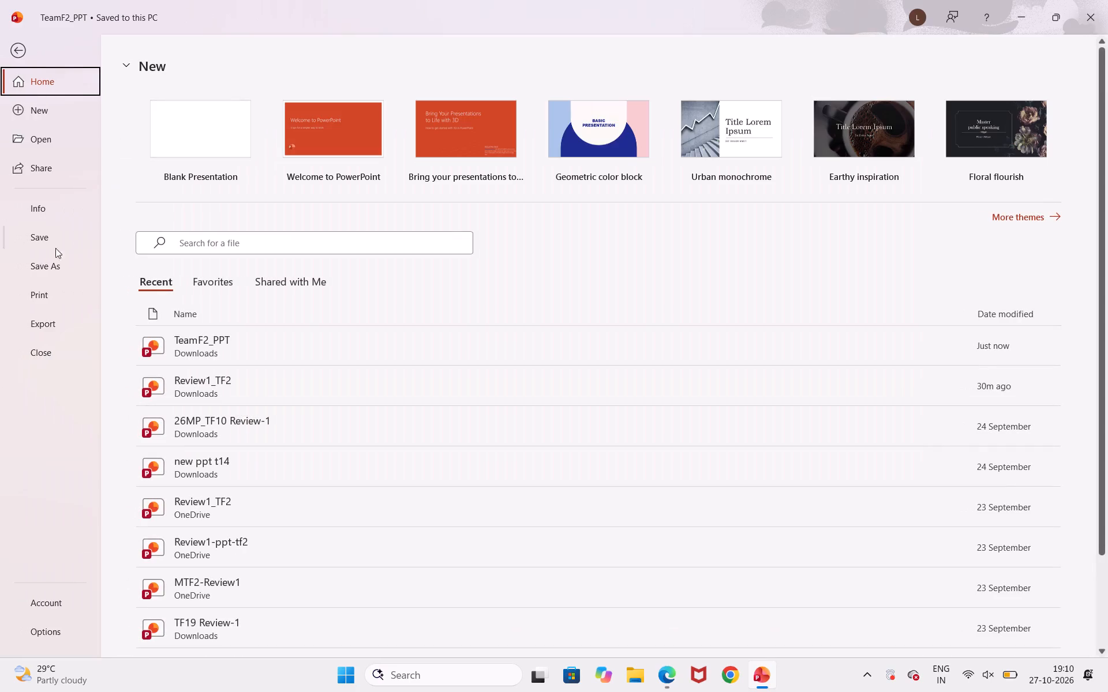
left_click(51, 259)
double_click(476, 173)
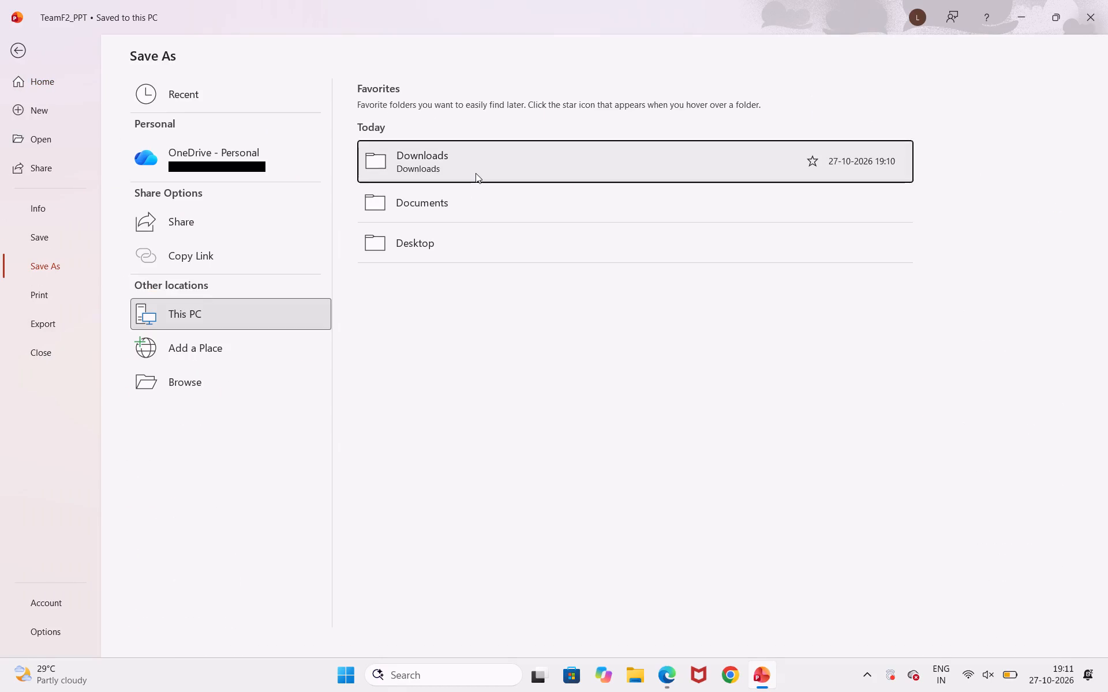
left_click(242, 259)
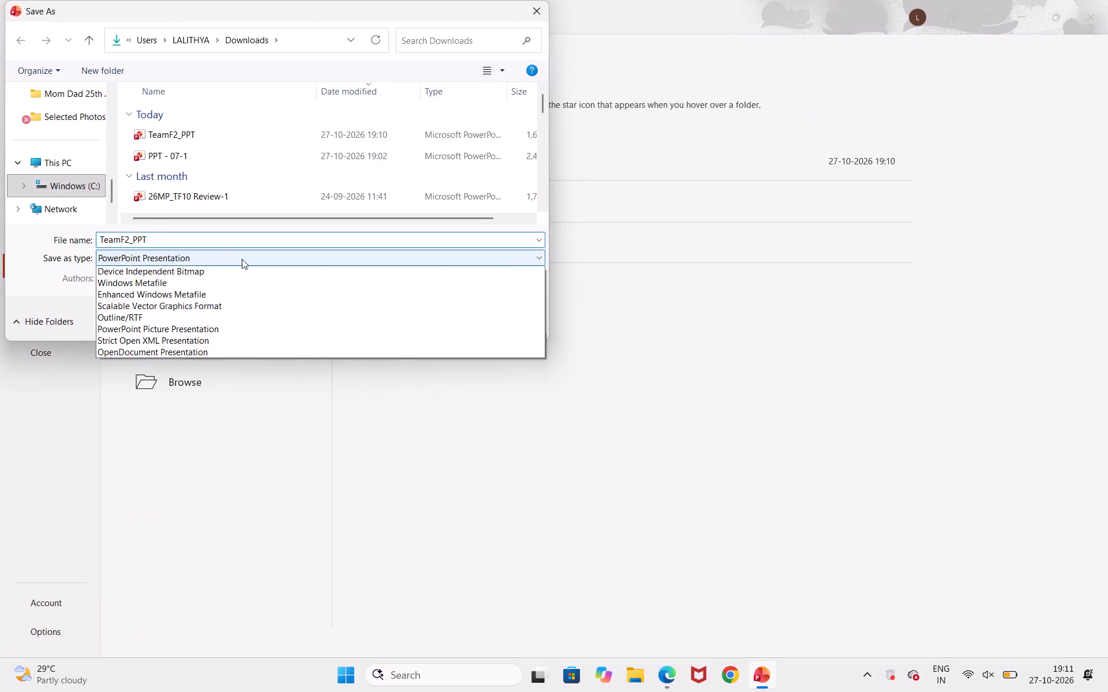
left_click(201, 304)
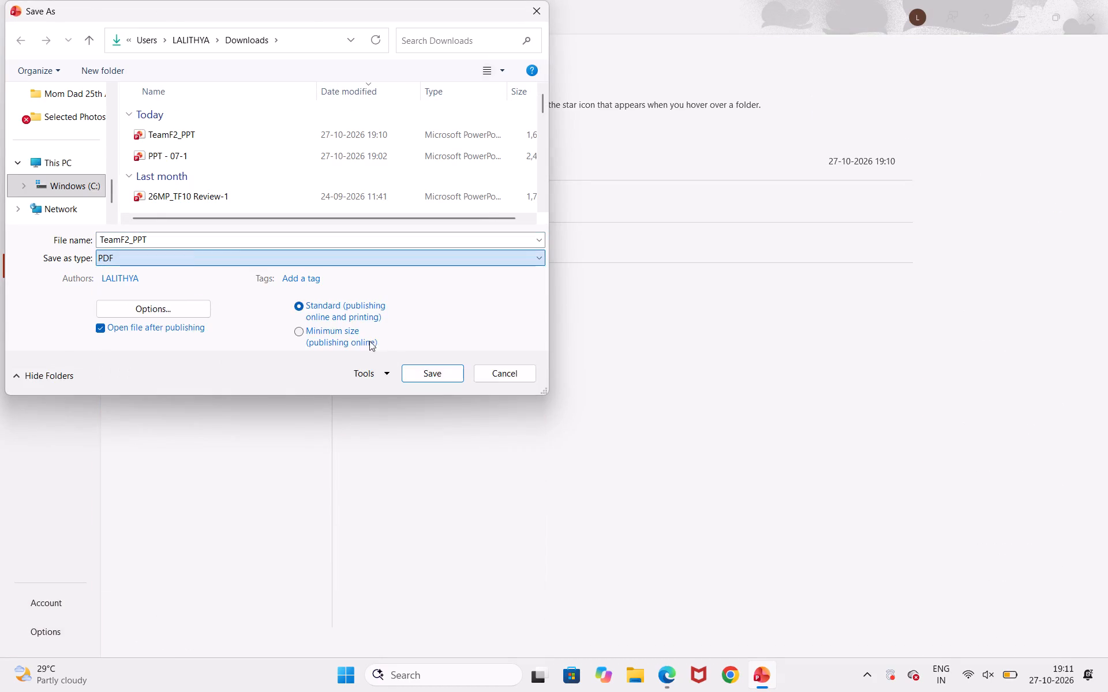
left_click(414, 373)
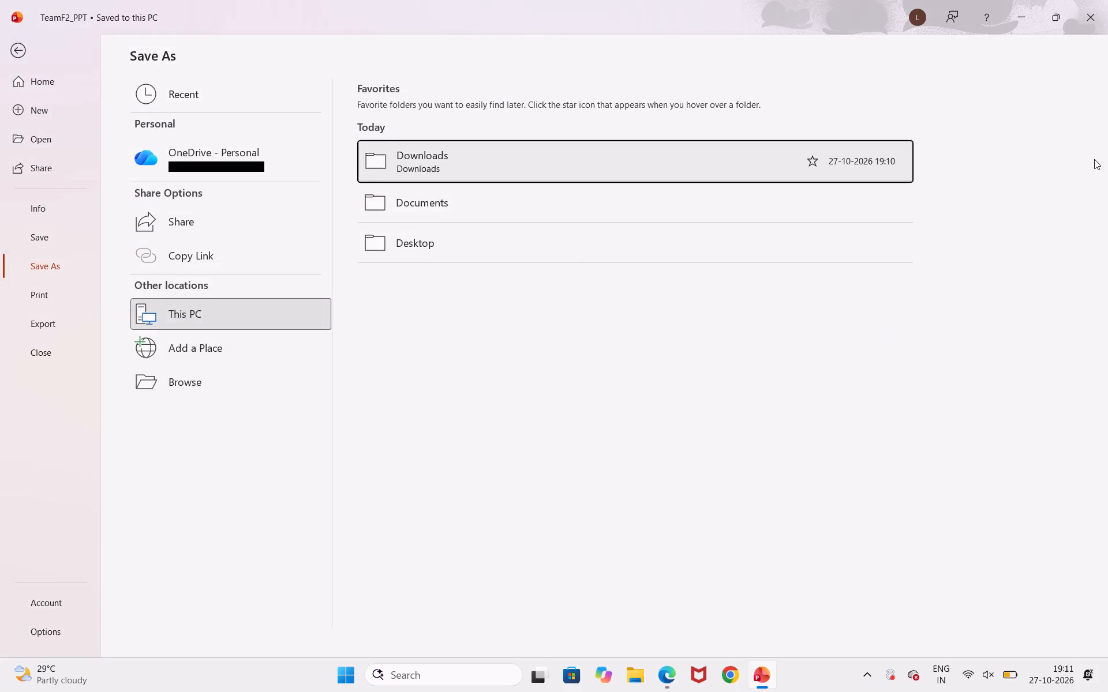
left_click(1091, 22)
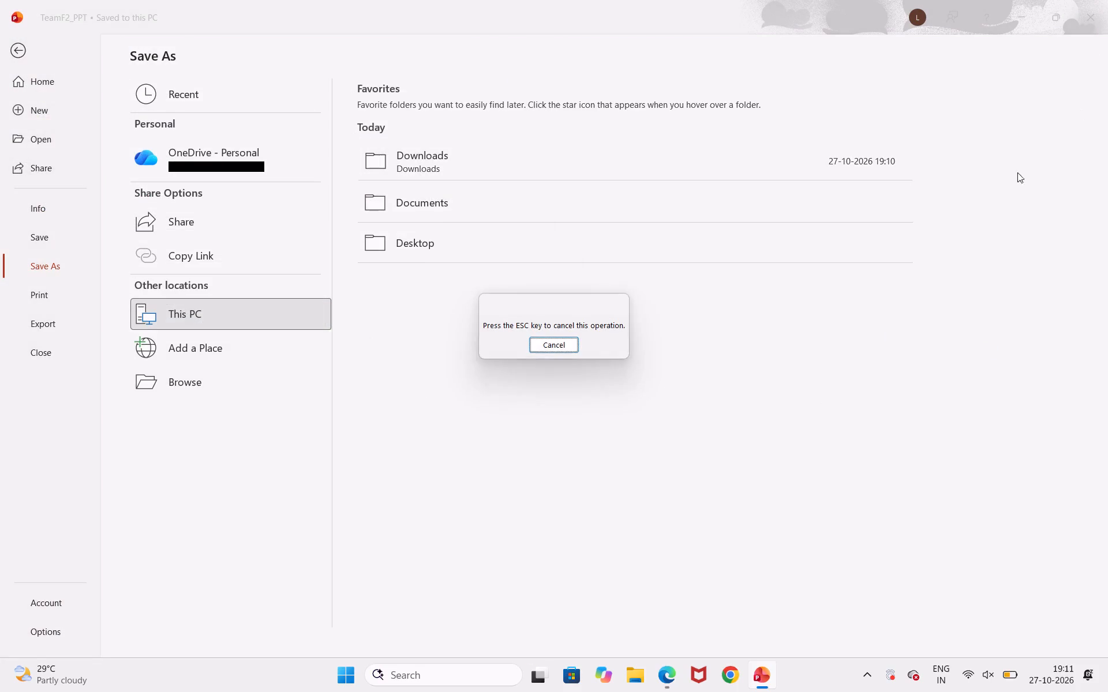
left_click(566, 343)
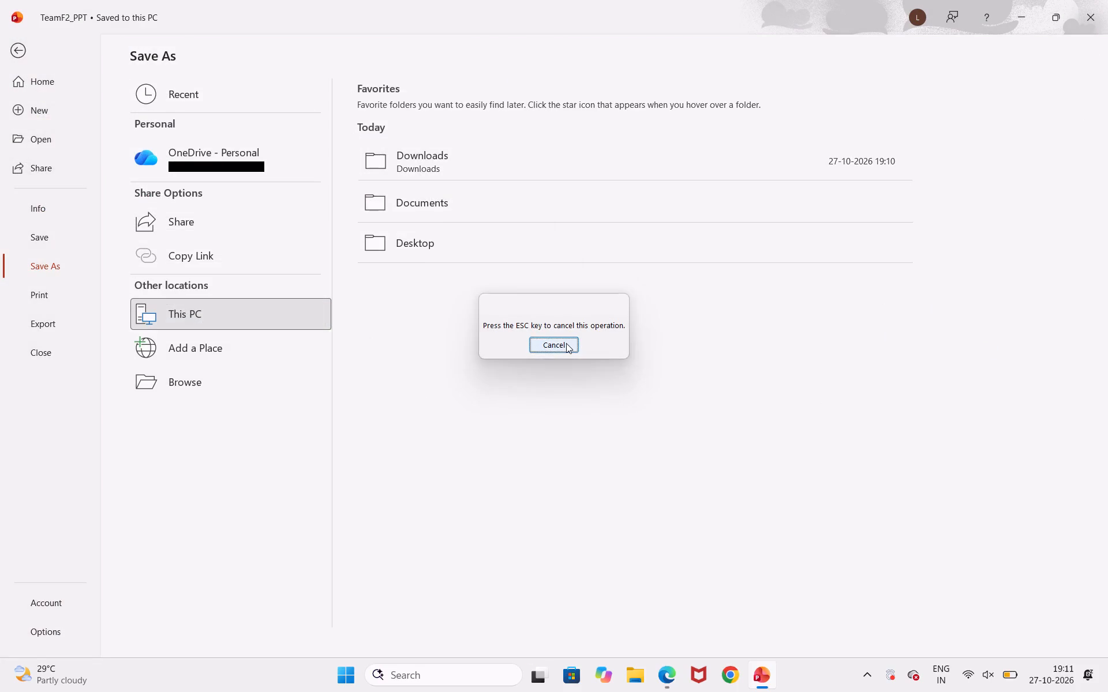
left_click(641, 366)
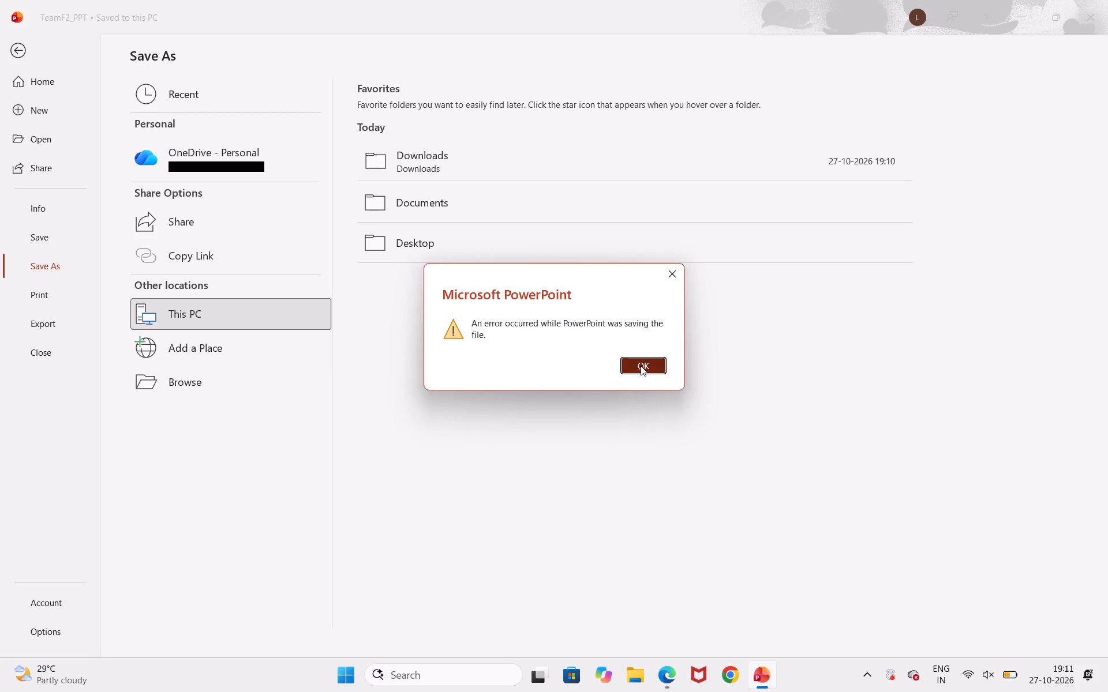
Save TeamF2_PPT as a PDF in the Downloads folder.
double_click(489, 174)
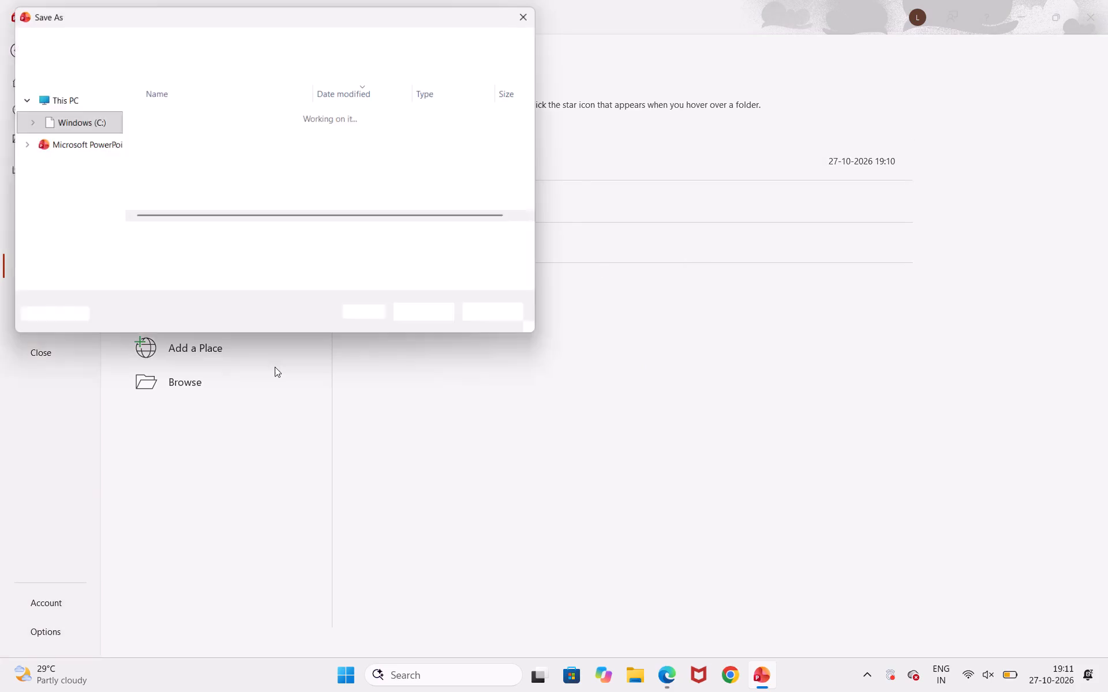
left_click(235, 263)
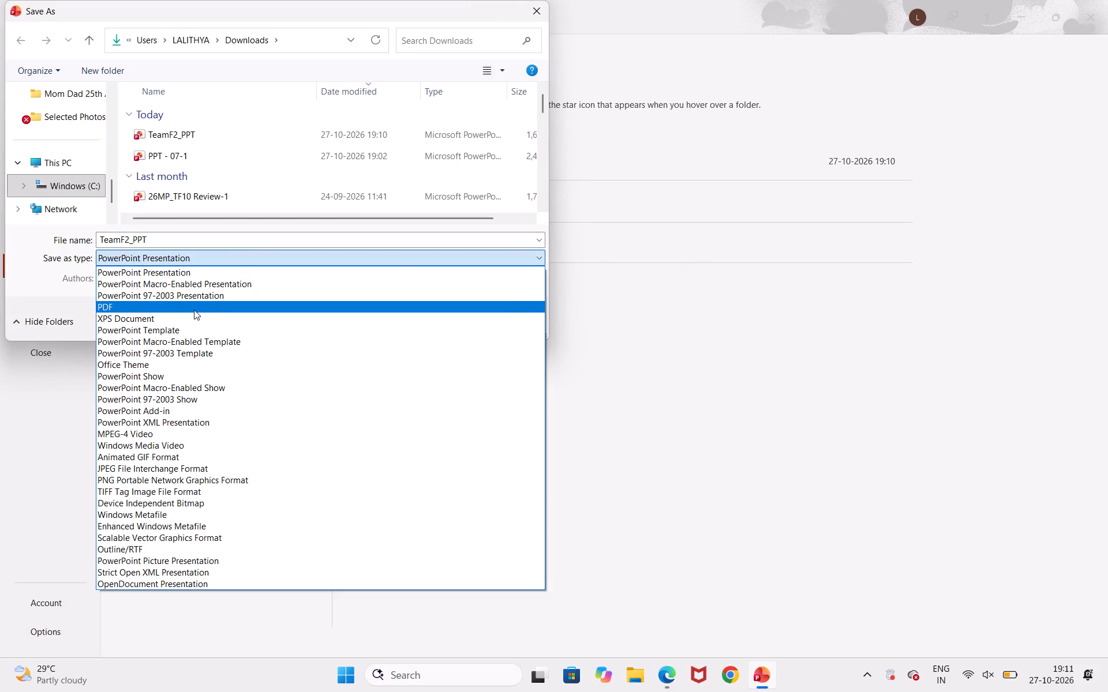
Save TeamF2_PPT as a PDF in the Downloads folder.
left_click(193, 310)
left_click(418, 373)
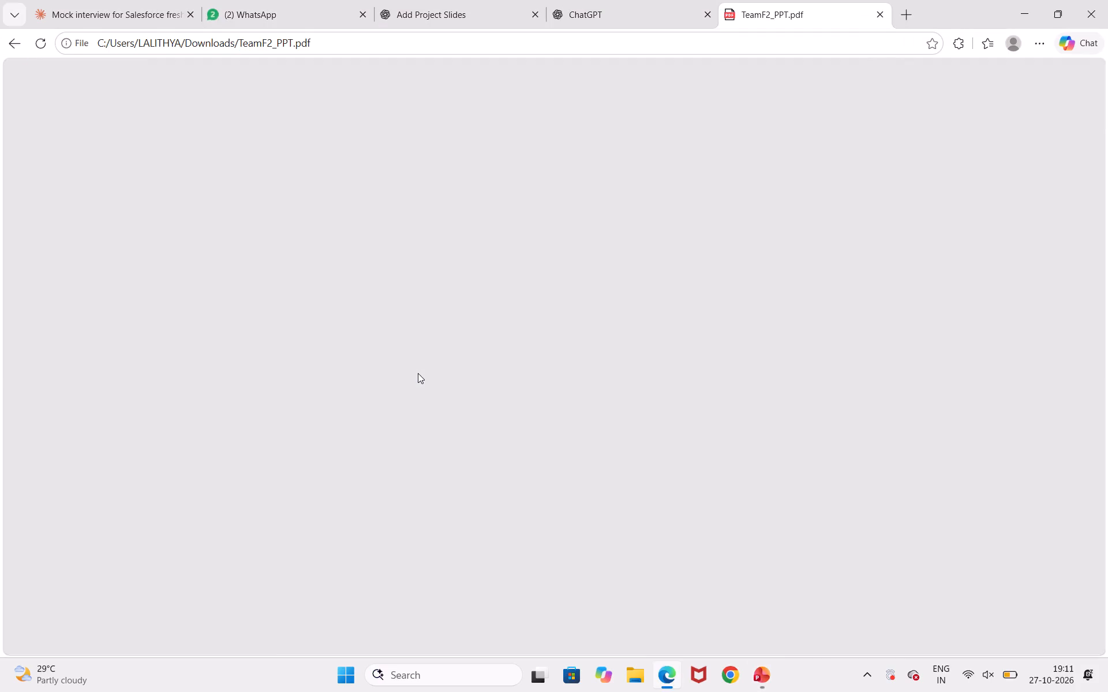
Review the pages of the exported TeamF2_PPT PDF from the title page to the start of the Conclusion slide.
scroll(418, 373, "down", 4)
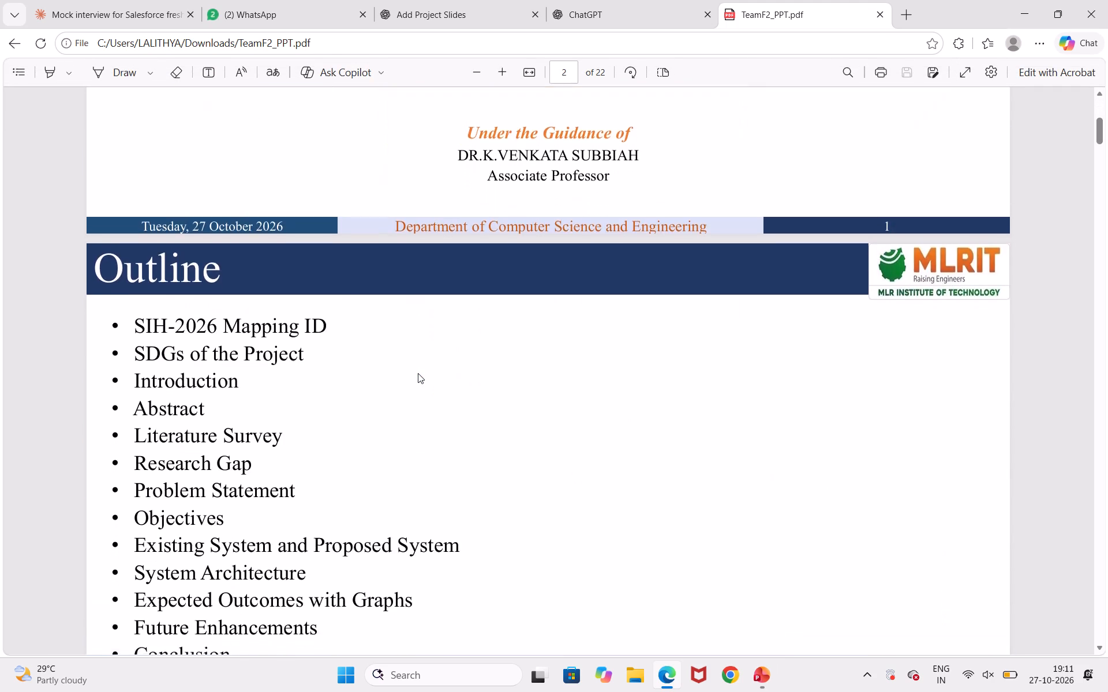
scroll(418, 373, "down", 10)
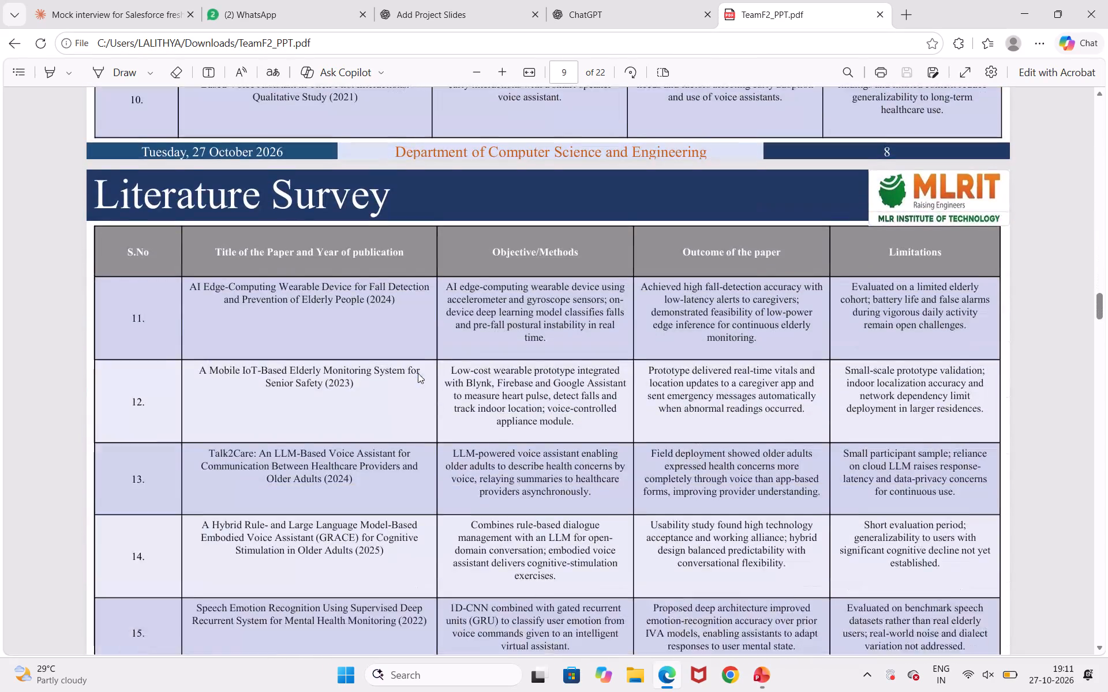
scroll(418, 373, "down", 7)
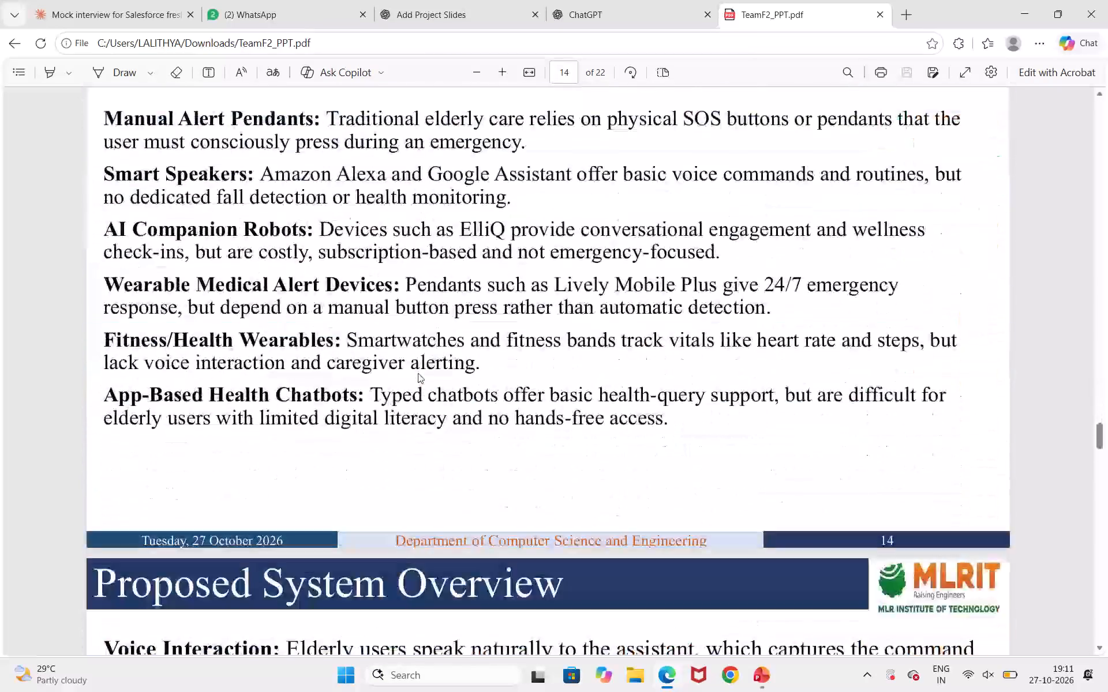
scroll(418, 373, "down", 6)
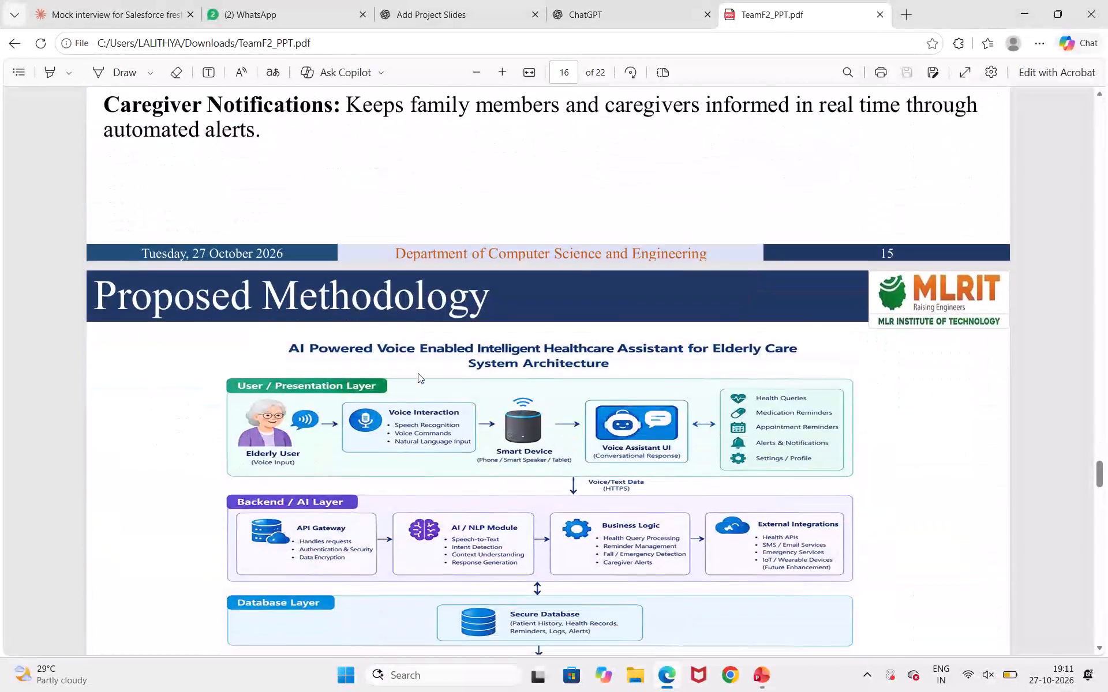
scroll(418, 373, "down", 5)
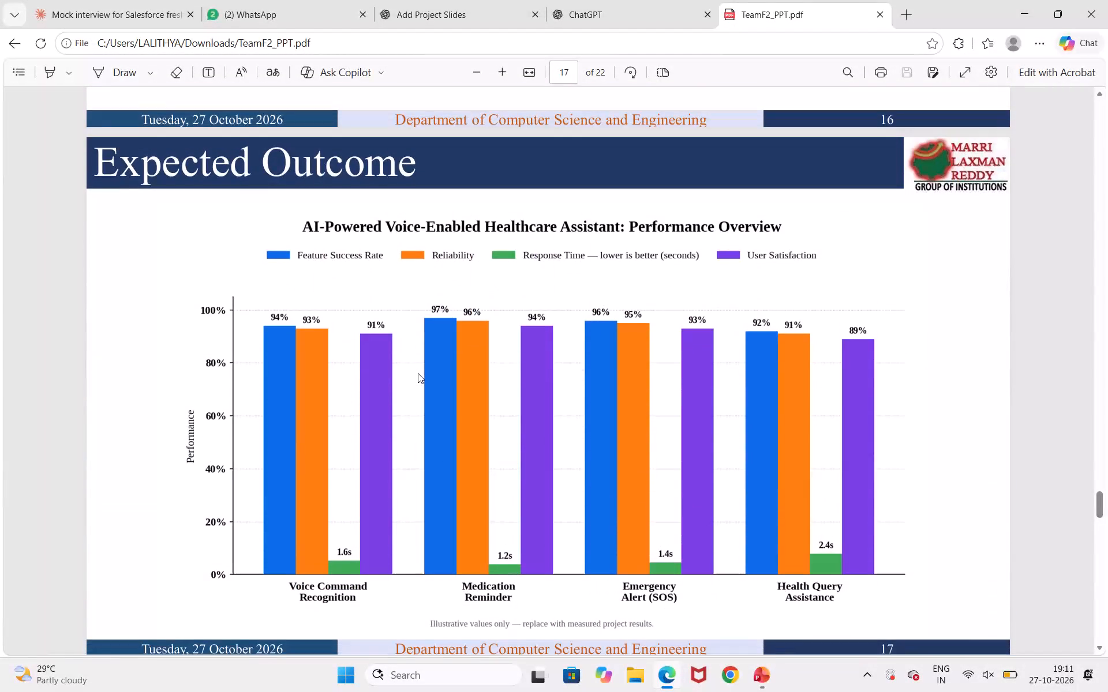
scroll(418, 373, "down", 4)
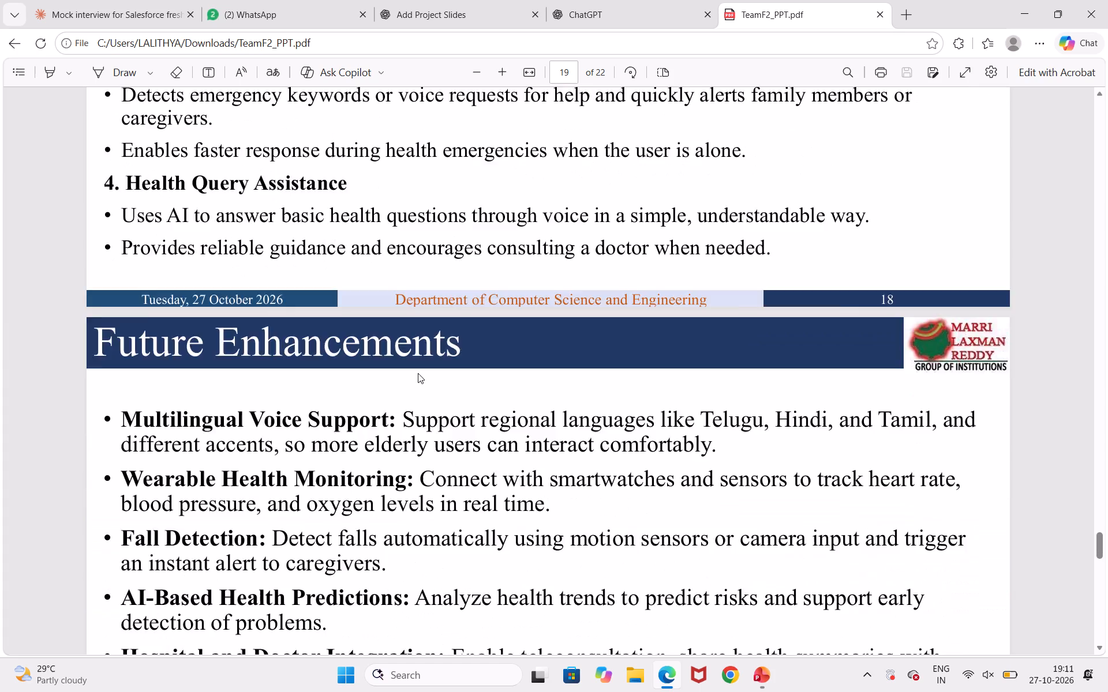
scroll(418, 373, "down", 3)
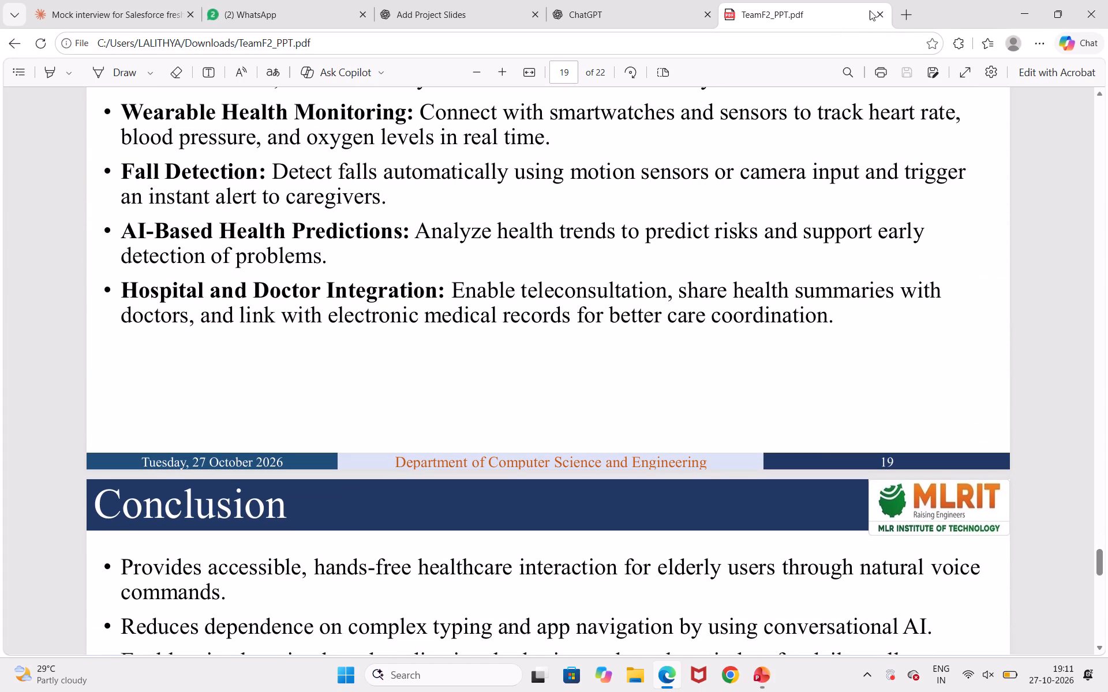
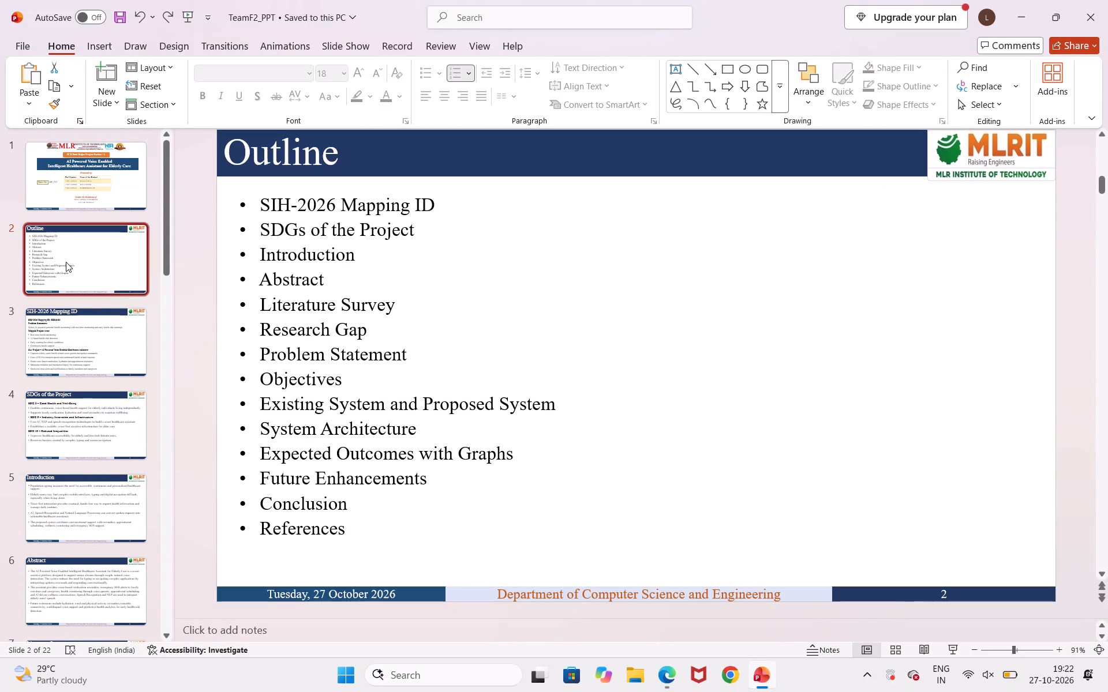
left_click(73, 341)
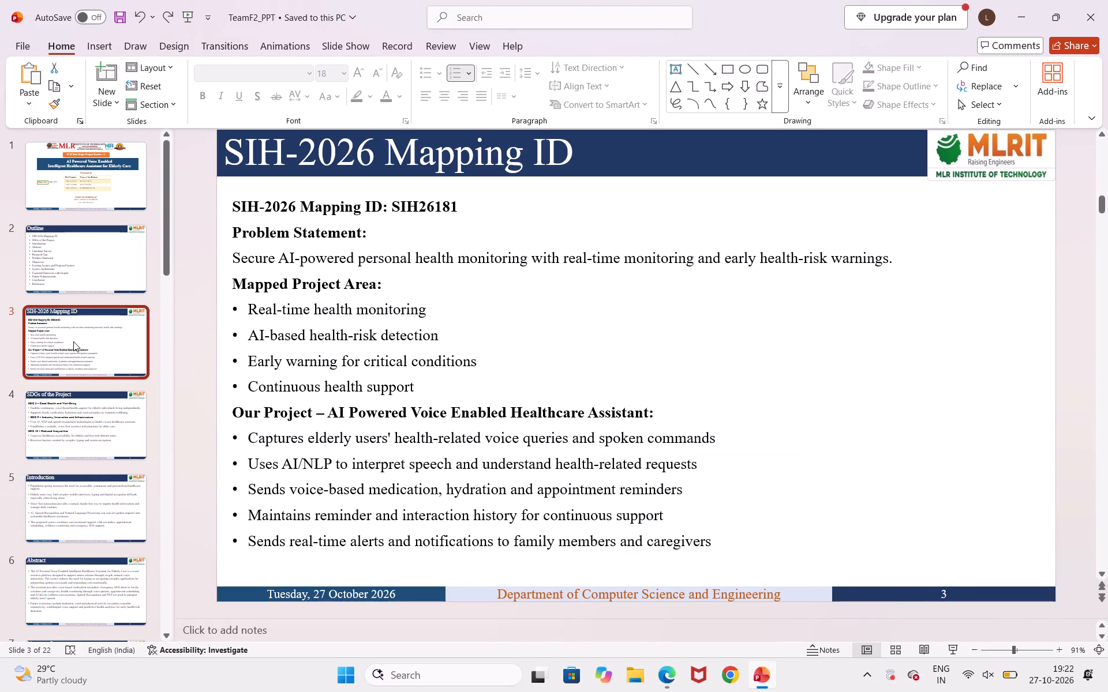
left_click(965, 64)
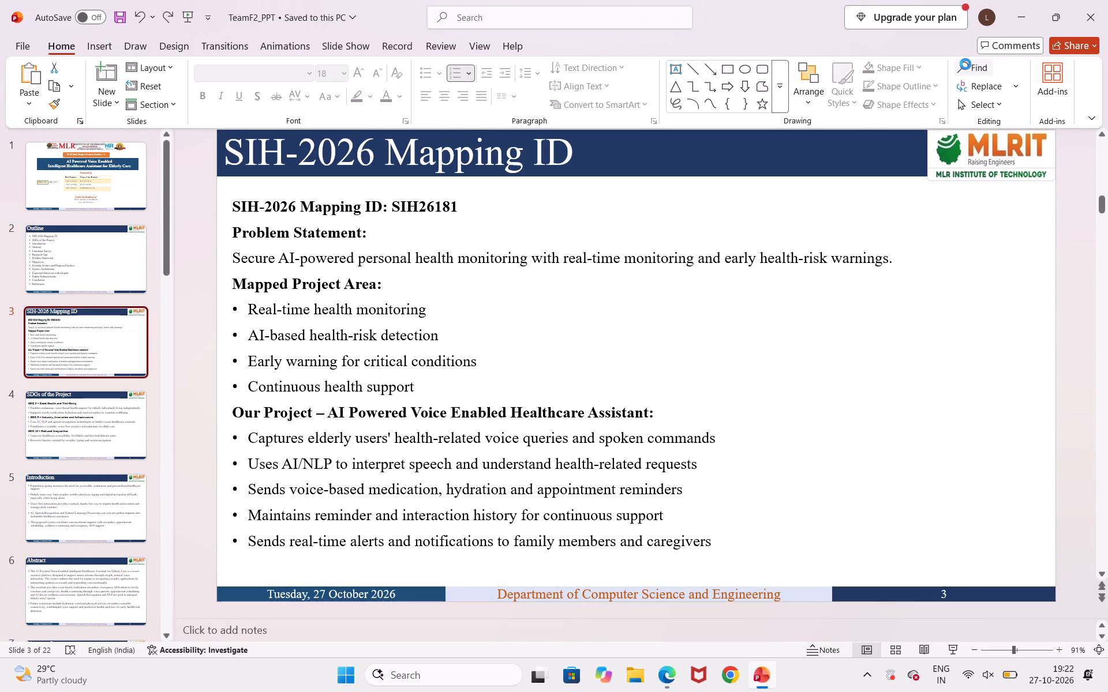
type("sos")
key("Return")
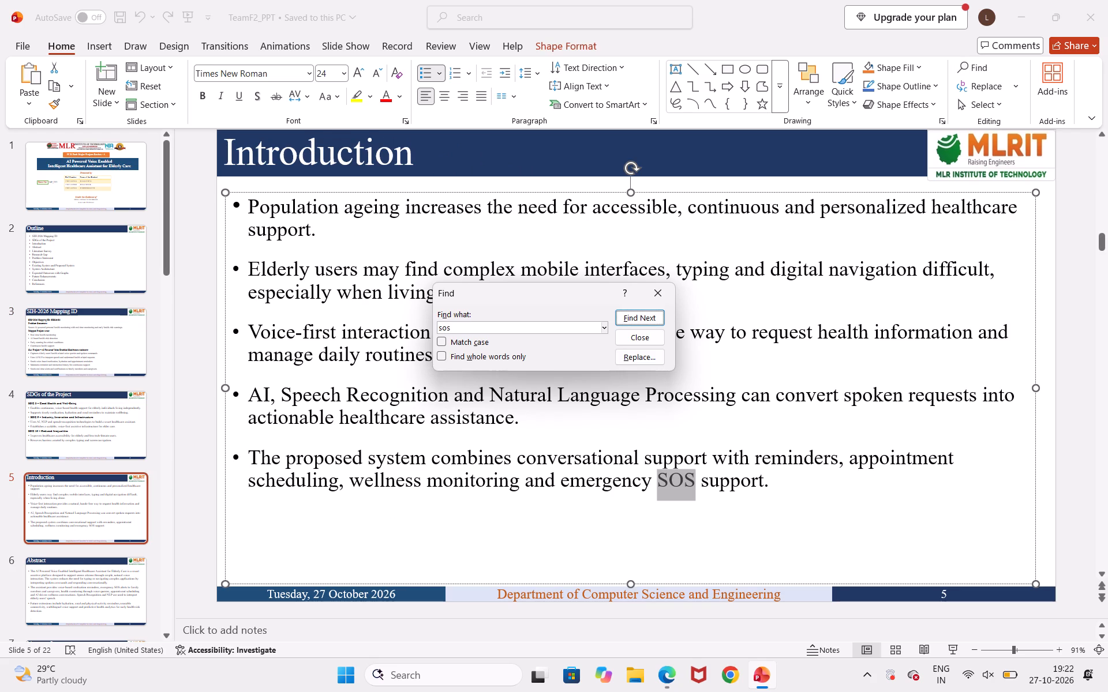
left_click(654, 295)
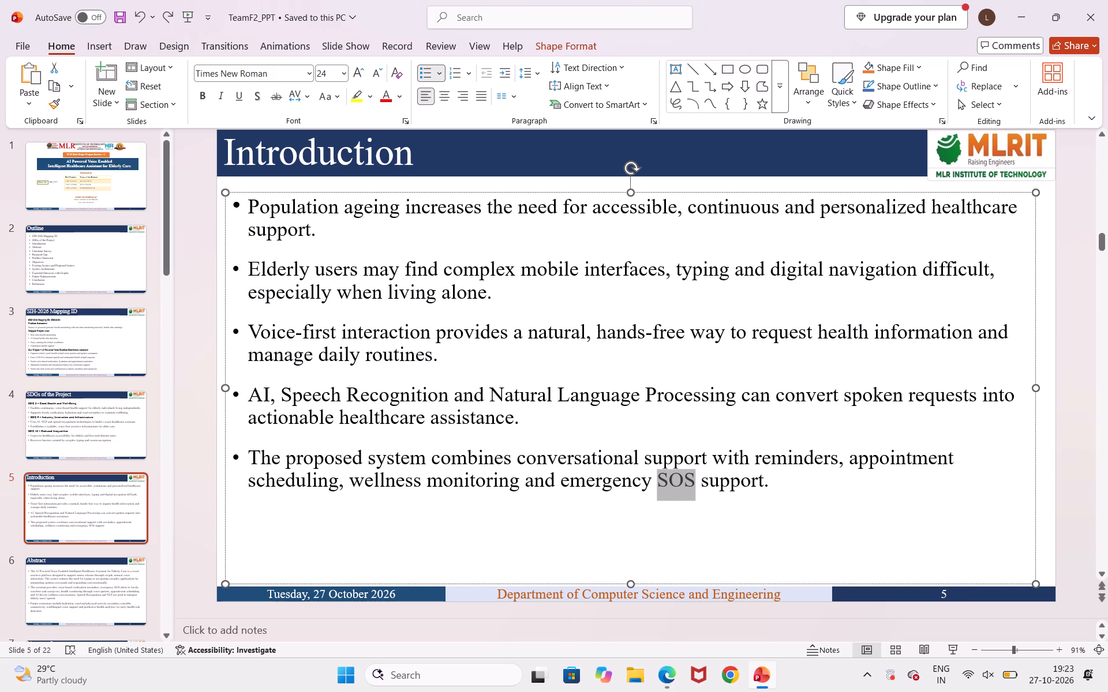
left_click(351, 483)
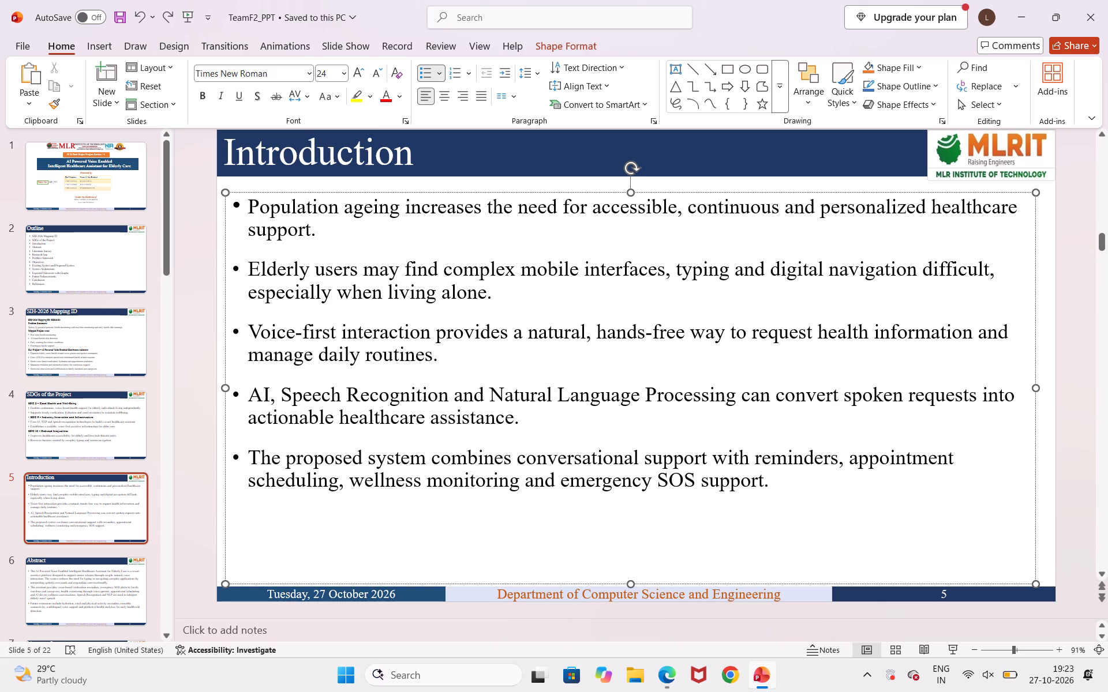
type("and")
key("space")
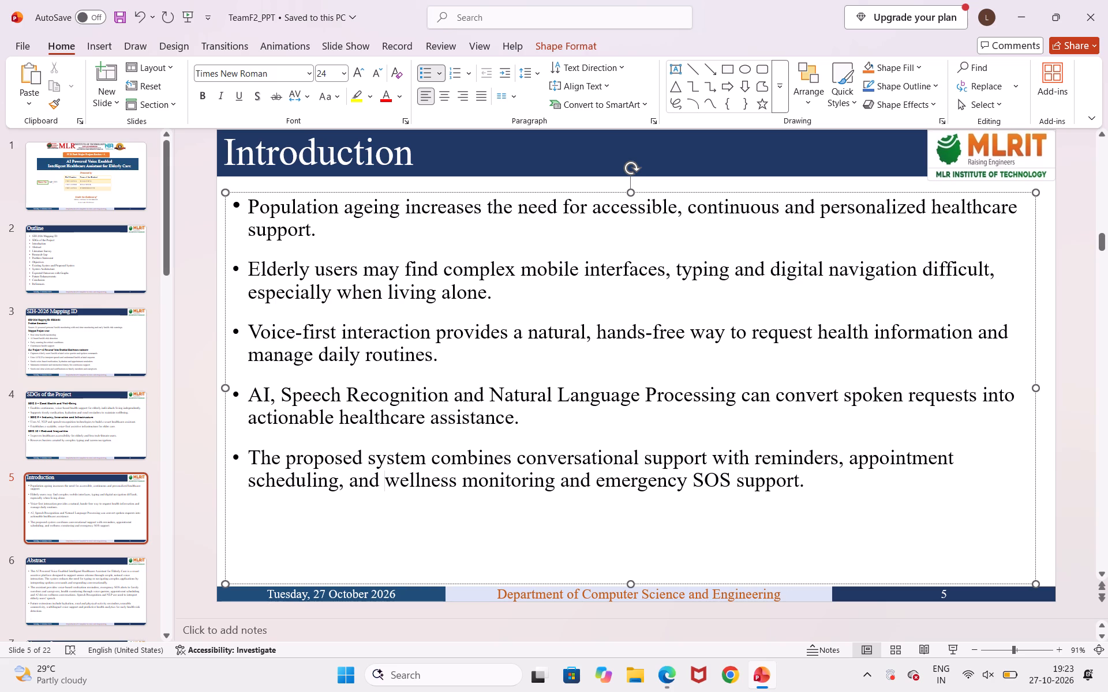
left_click_drag(798, 484, 572, 484)
key("BackSpace")
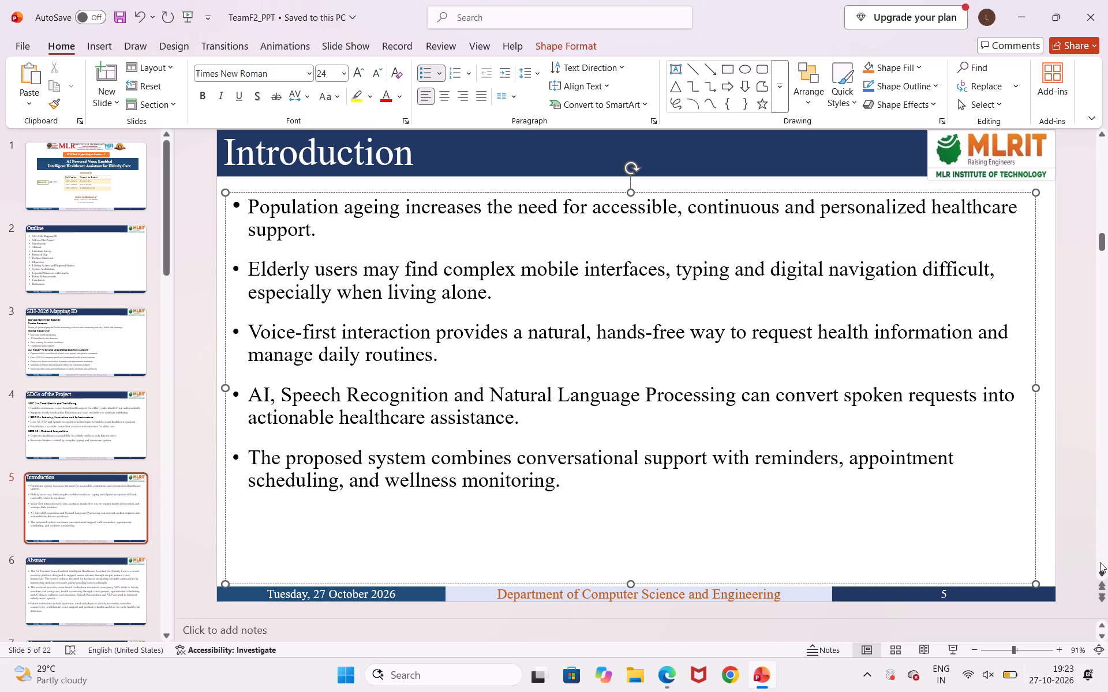
left_click(1051, 508)
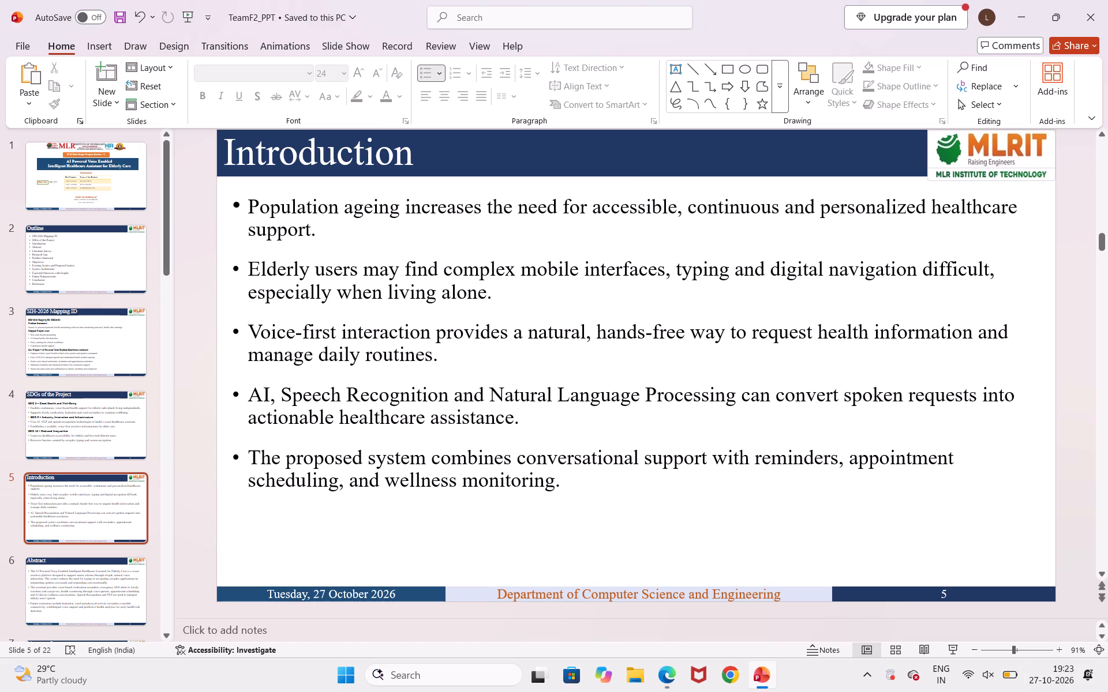
Find the next "sos" and delete "emergency SOS alerts to family members and caregivers," from the Abstract's second bullet.
left_click(96, 340)
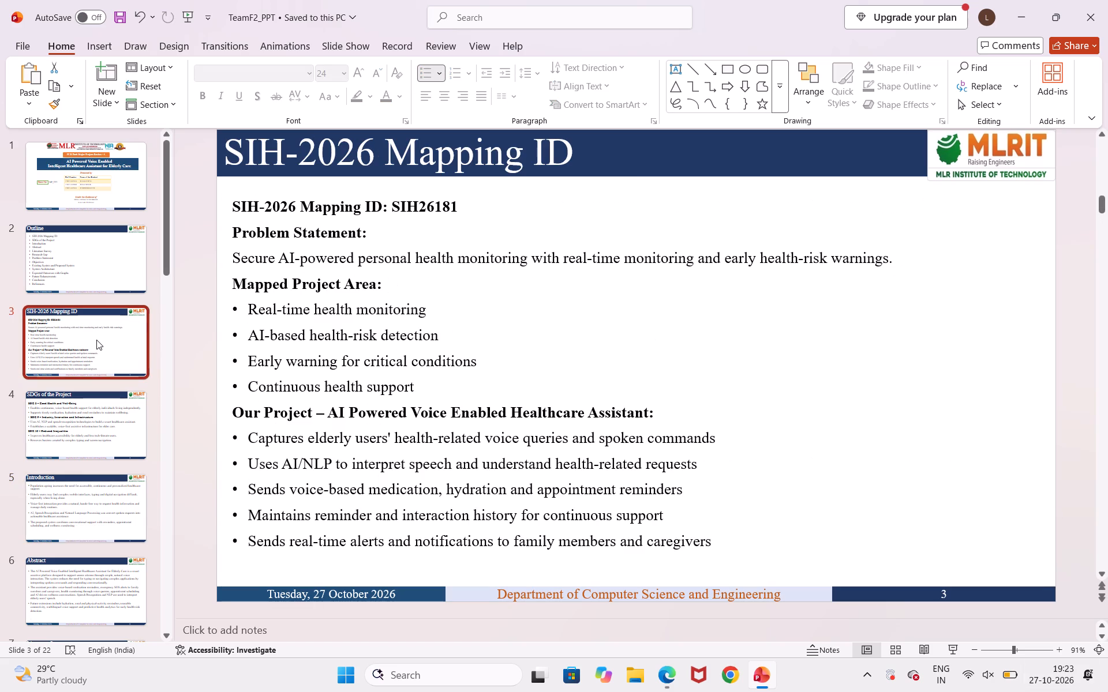
key("ctrl+f")
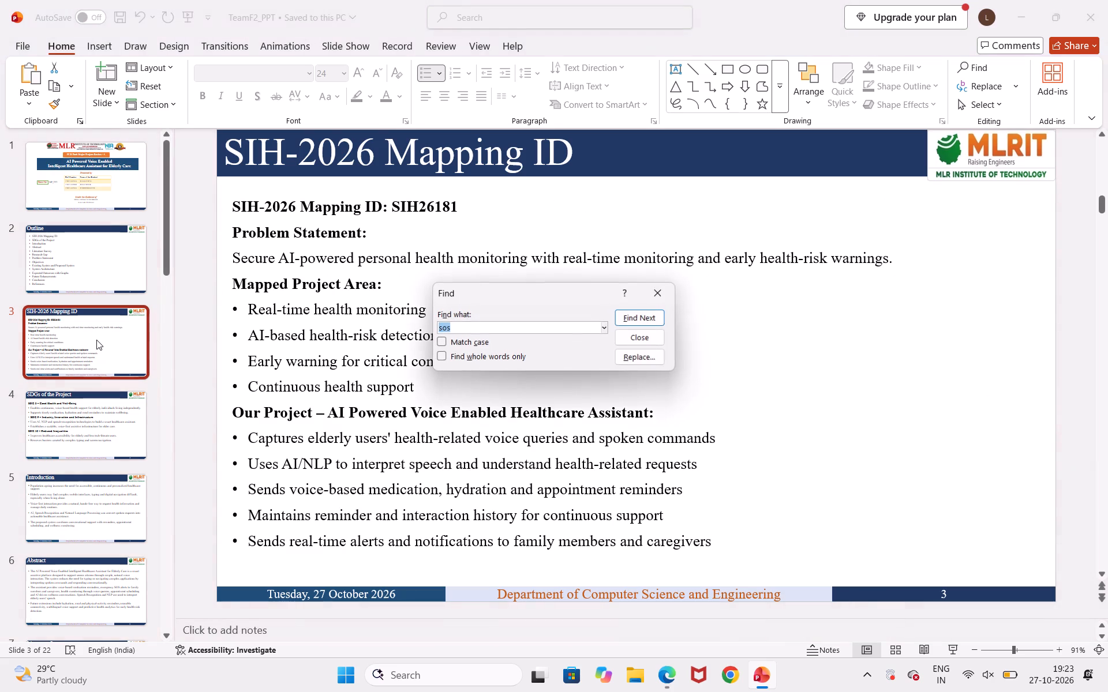
key("Return")
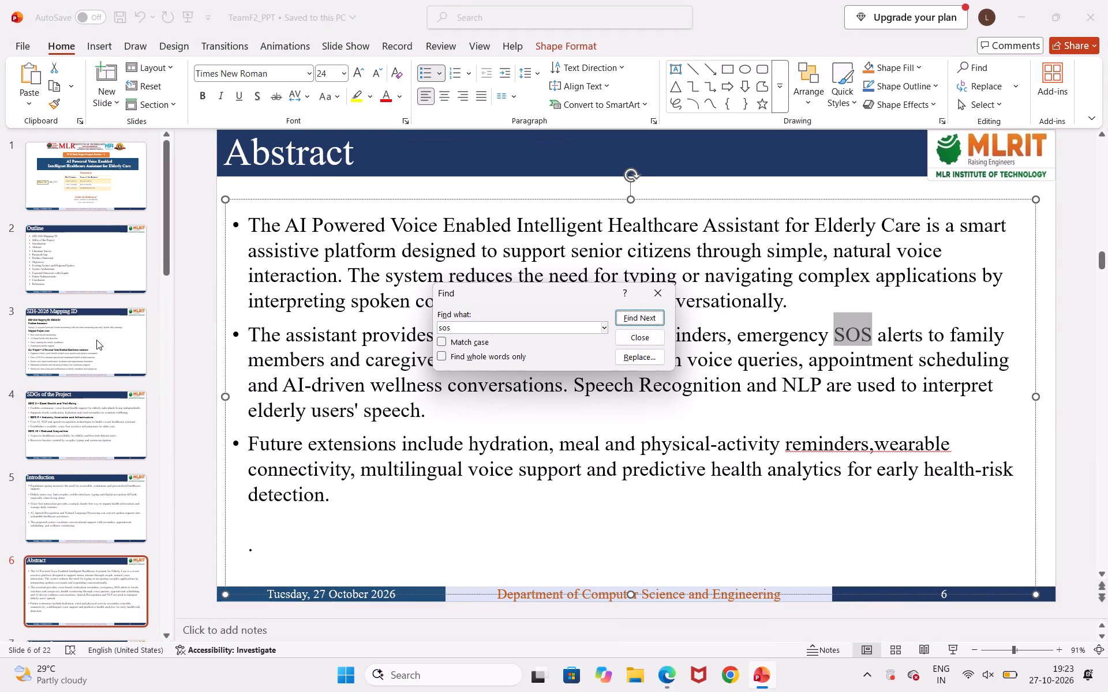
left_click(657, 295)
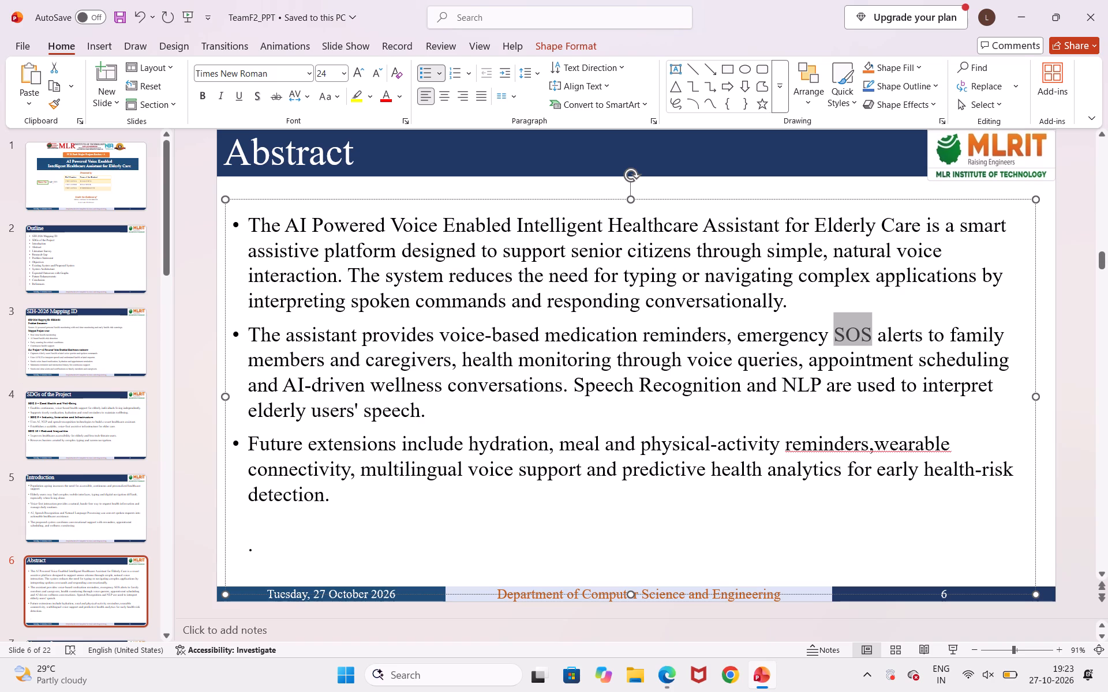
left_click(876, 339)
left_click(874, 339)
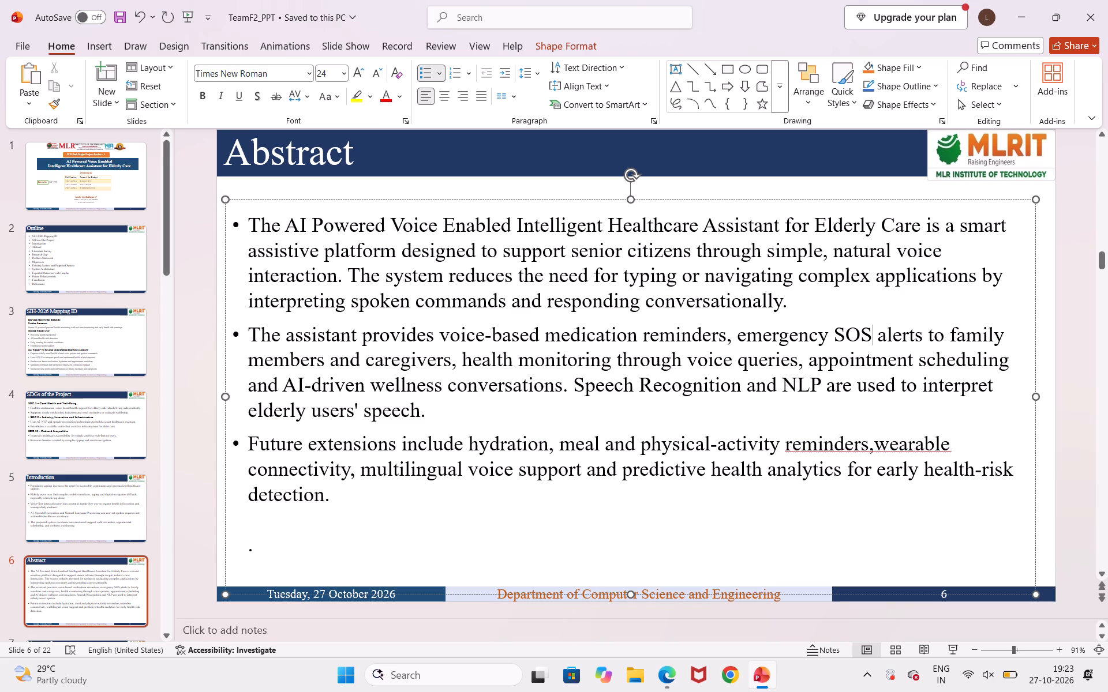
left_click_drag(461, 364, 455, 362)
left_click_drag(455, 362, 732, 343)
key("BackSpace")
left_click(720, 398)
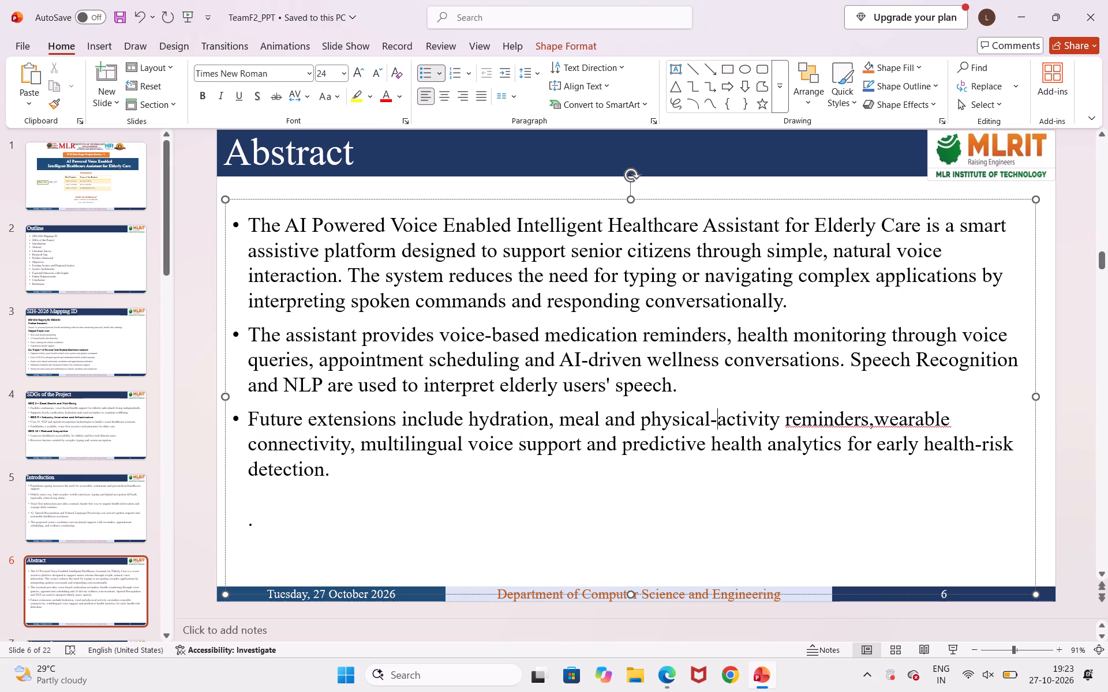
left_click(1056, 520)
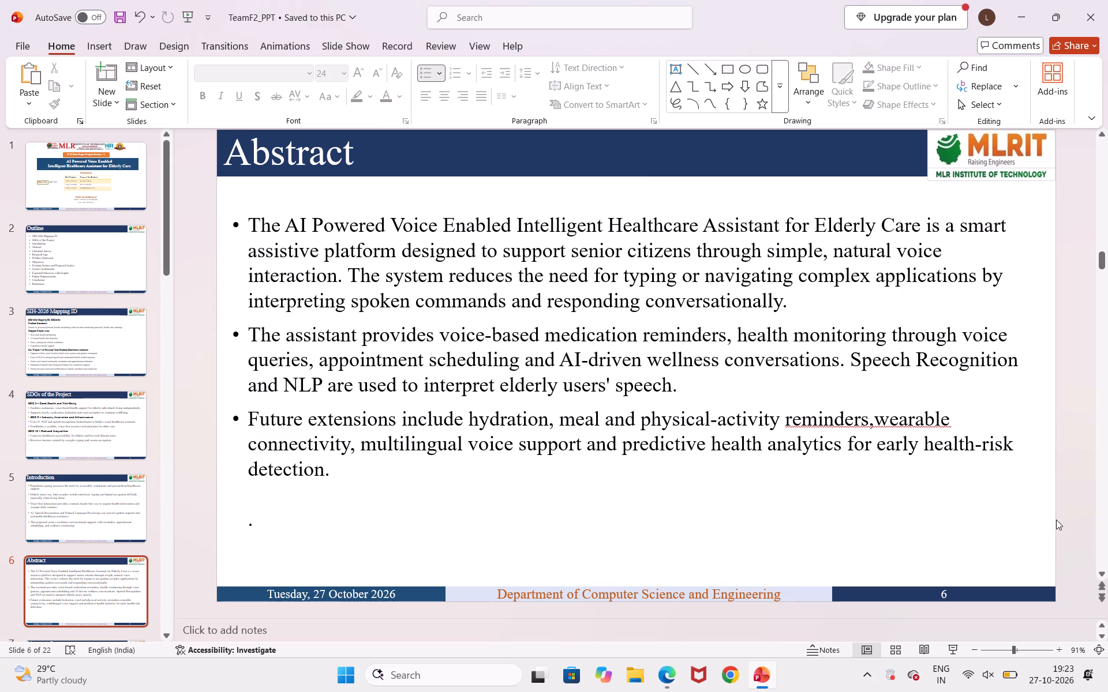
Find the next "sos" and join the items in the Research Gap's last bullet as "reminders and health queries".
key("ctrl+f")
key("Return")
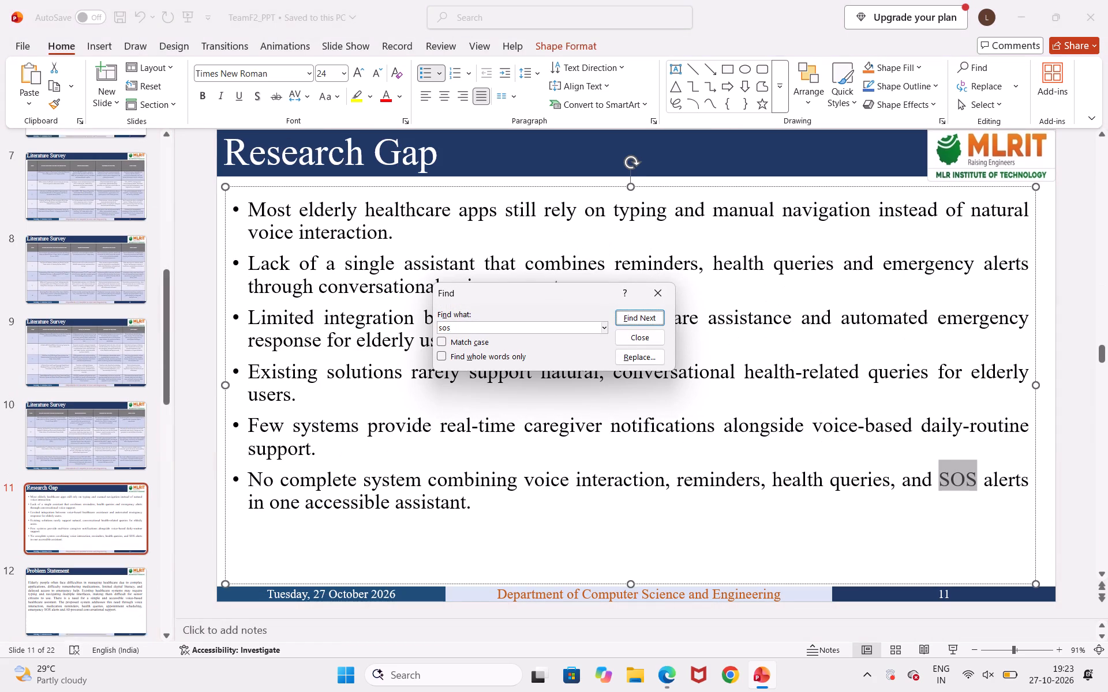
left_click(661, 291)
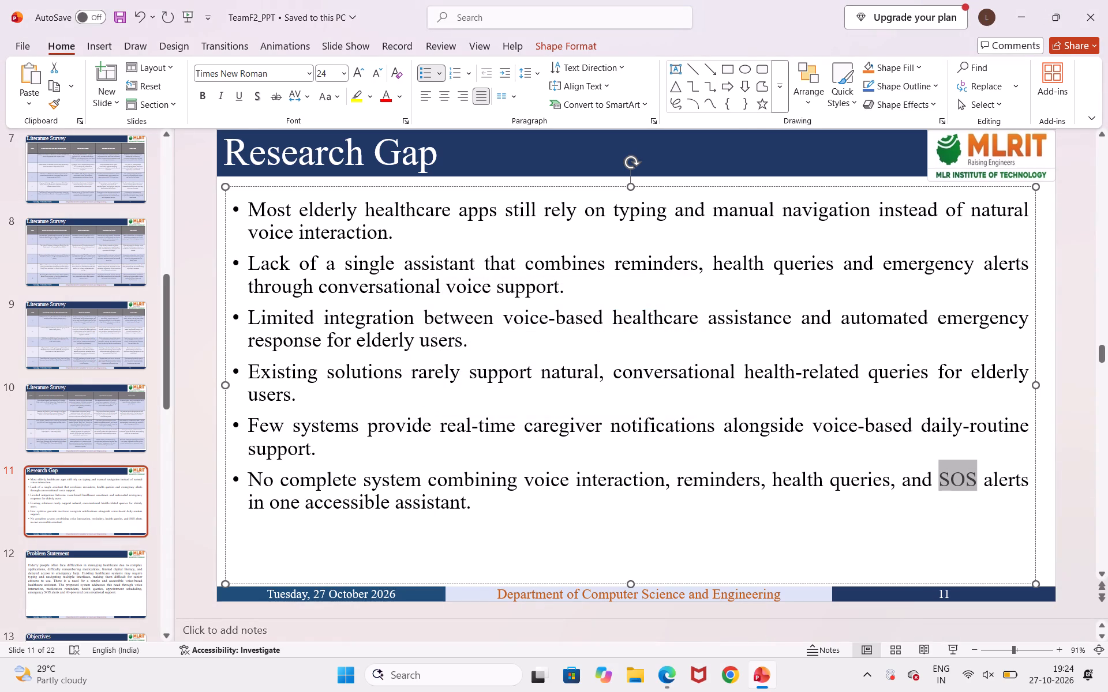
left_click(772, 482)
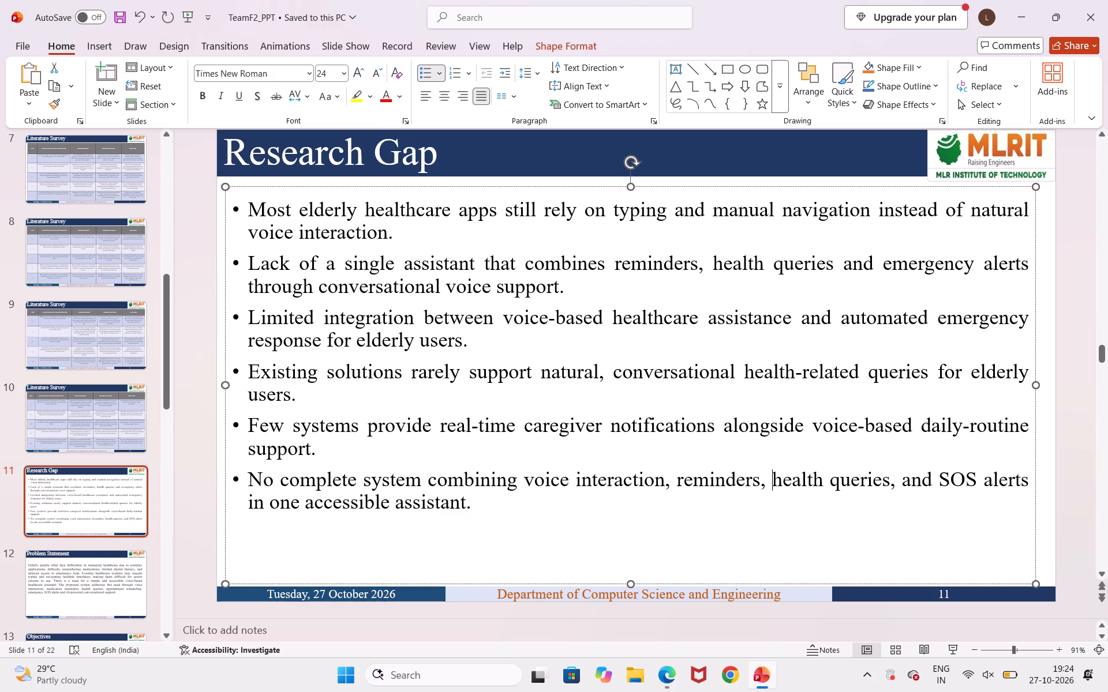
key("BackSpace")
key("BackSpace")
key("space")
type("and")
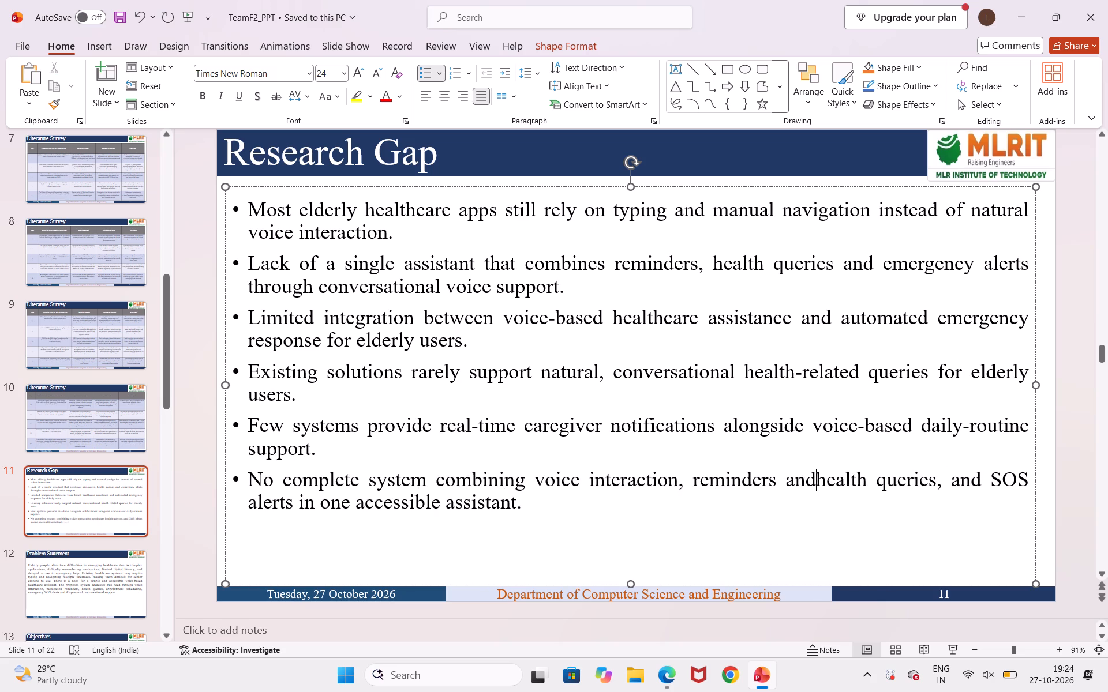
key("space")
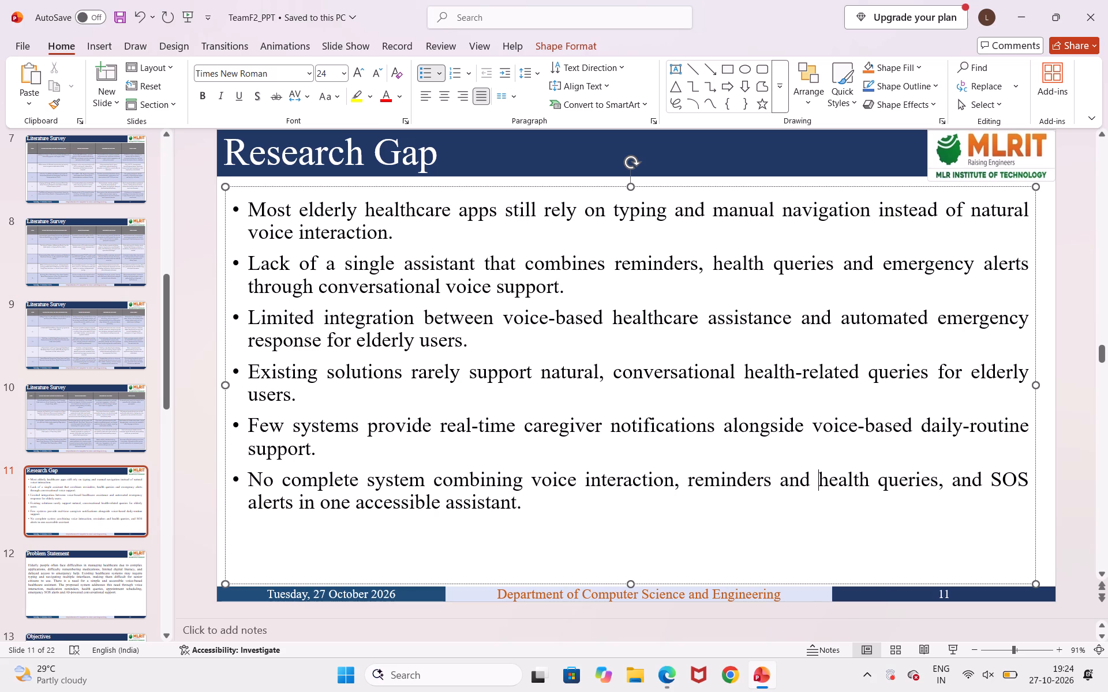
Remove ", and SOS alerts" from the Research Gap's last bullet so it reads "health queries in one accessible assistant".
left_click(1028, 484)
key("BackSpace")
key("BackSpace")
key("BackSpace")
key("BackSpace")
key("BackSpace")
key("BackSpace")
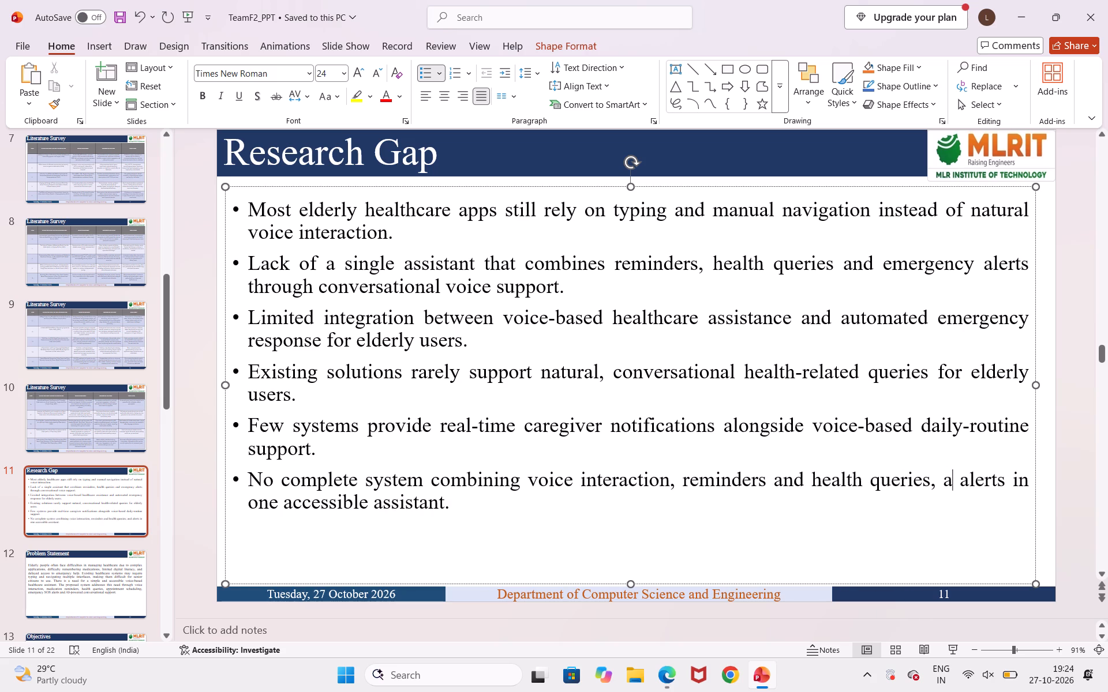
key("BackSpace")
key("BackSpace")
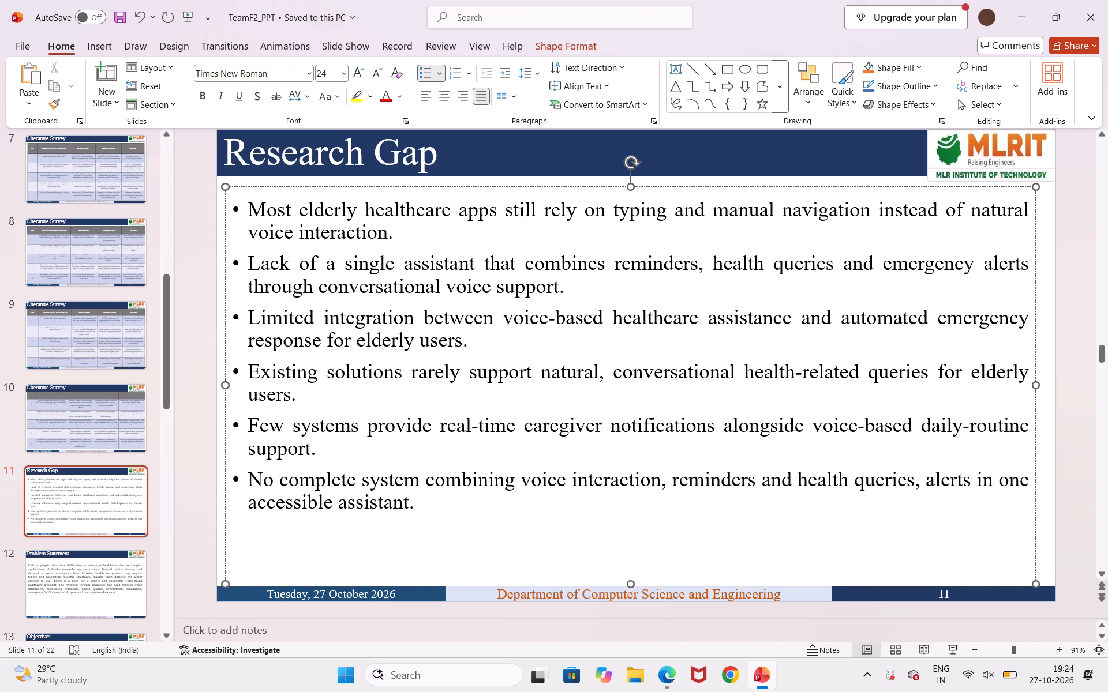
left_click(976, 479)
key("BackSpace")
key("BackSpace")
key("BackSpace")
key("BackSpace")
key("BackSpace")
key("BackSpace")
key("BackSpace")
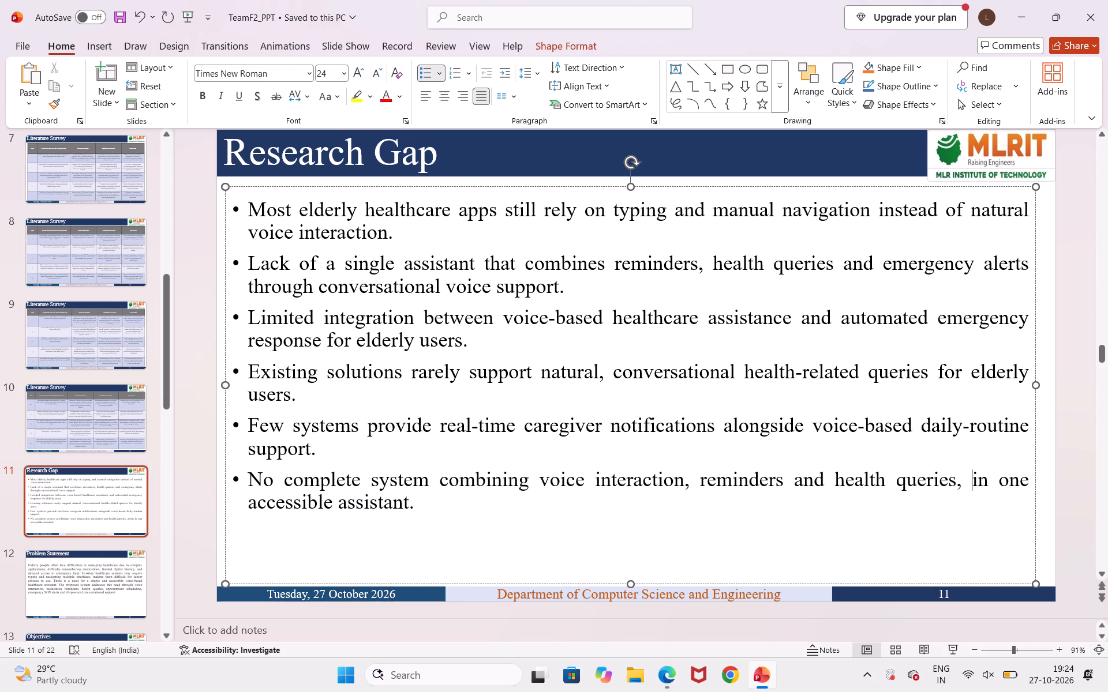
key("BackSpace")
key("BackSpace")
key("space")
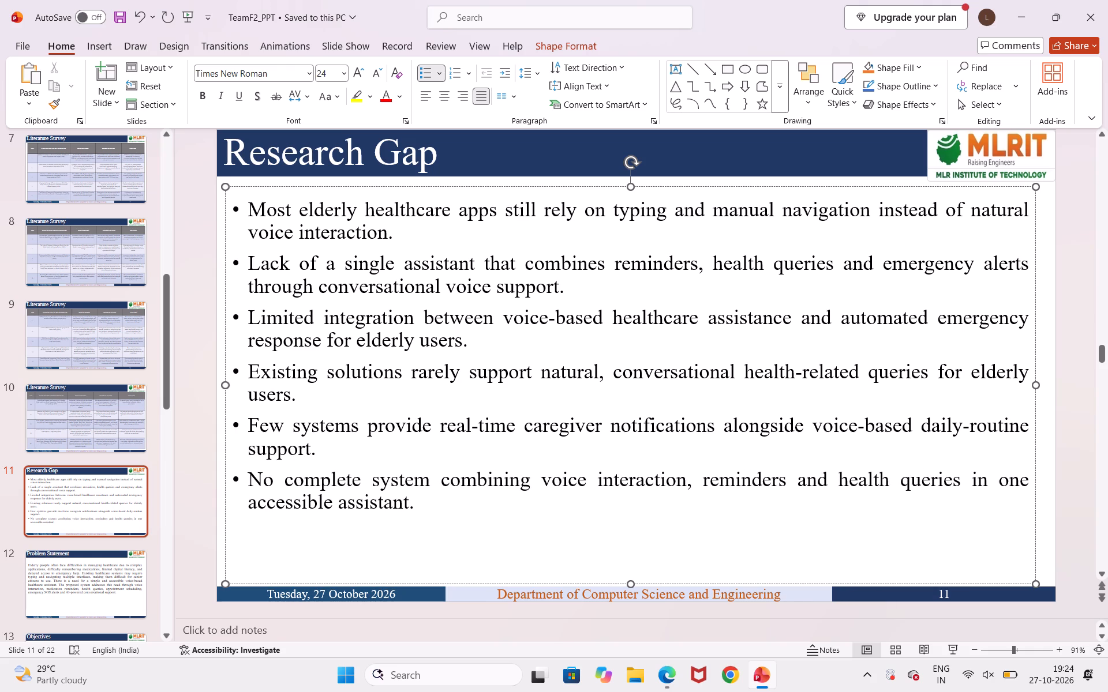
left_click(887, 556)
left_click(1047, 547)
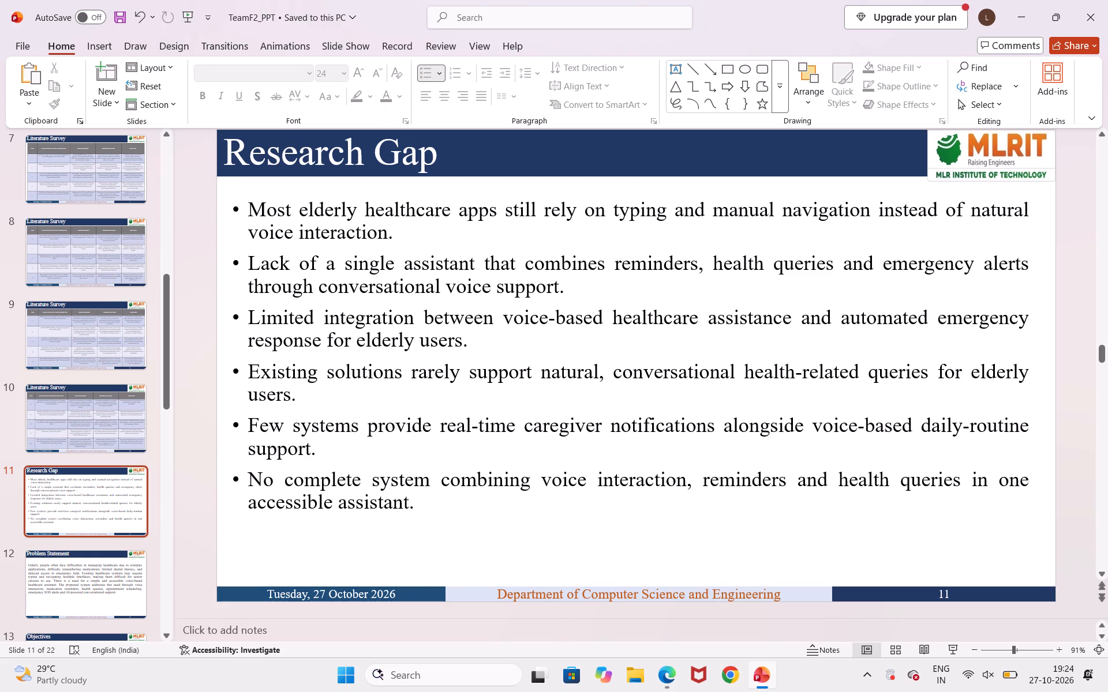
Find the next "sos" and reword the Problem Statement's ending to "appointment scheduling and AI-powered conversational support", without the emergency SOS alerts.
key("ctrl+f")
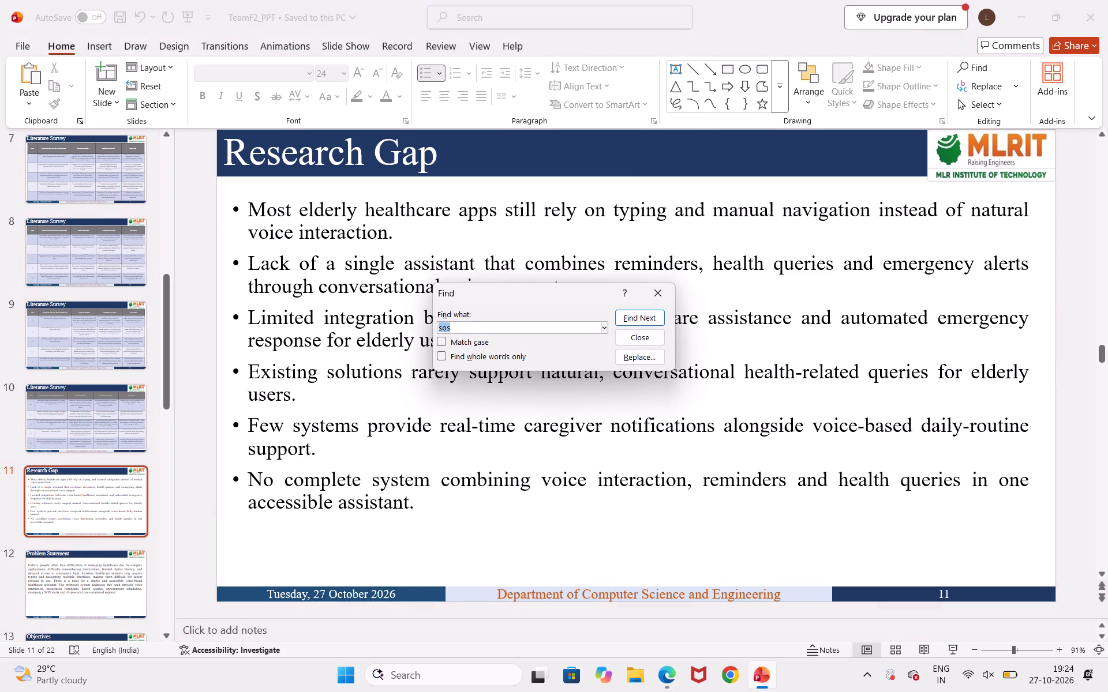
key("Return")
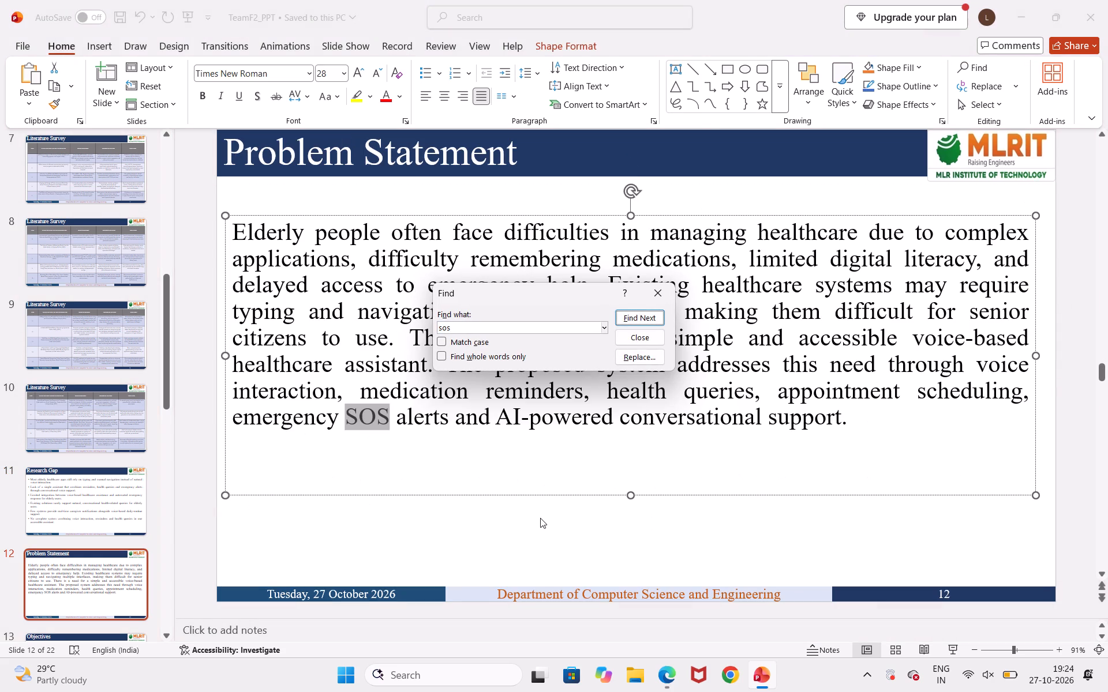
left_click(540, 518)
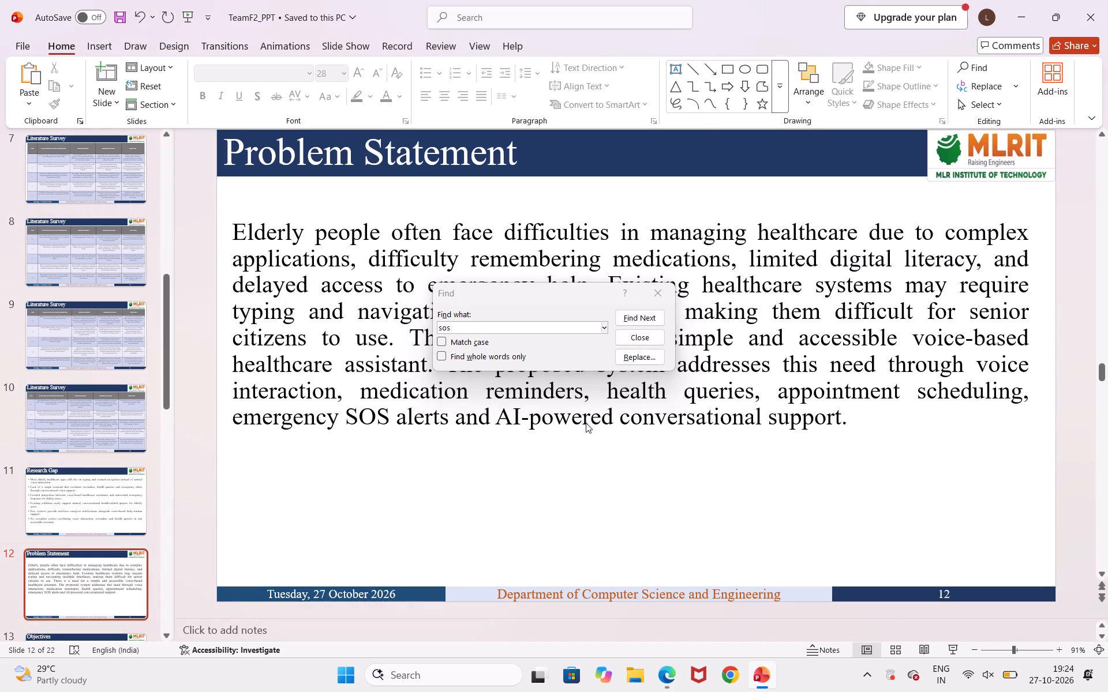
left_click(665, 297)
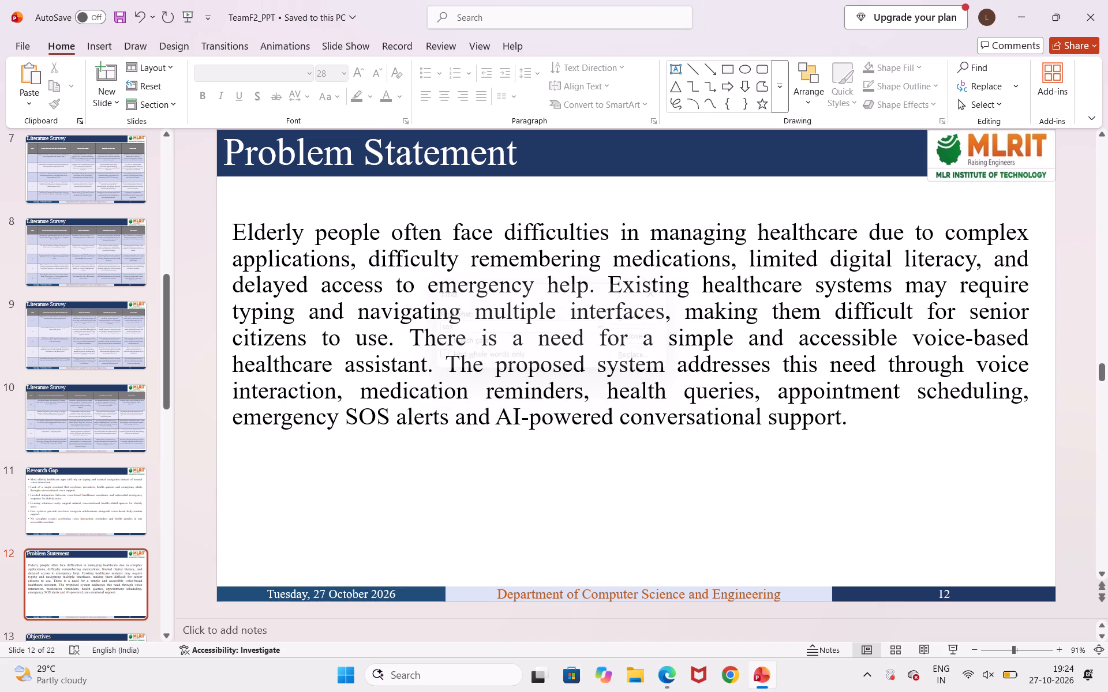
left_click_drag(495, 419, 263, 412)
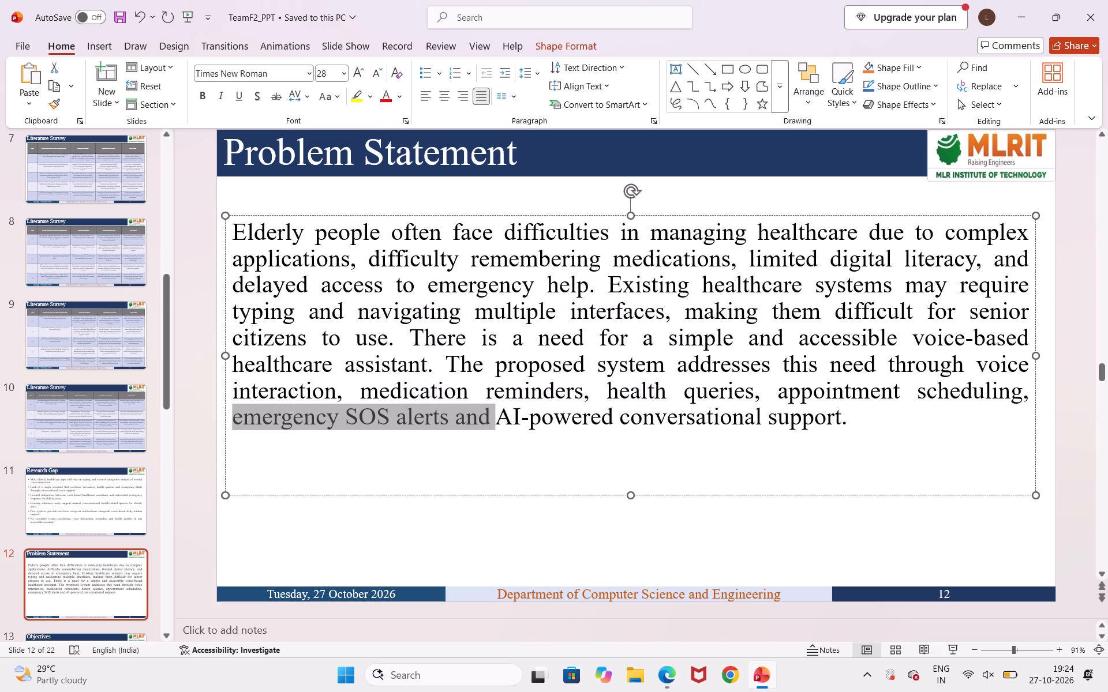
left_click_drag(263, 412, 248, 414)
key("BackSpace")
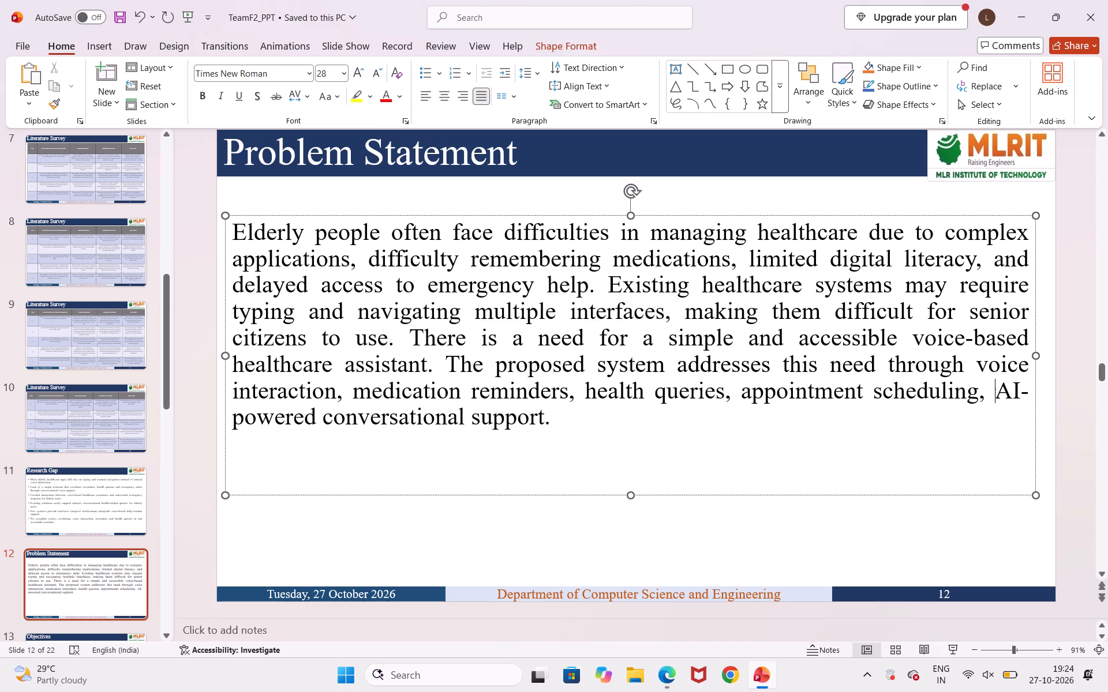
key("BackSpace")
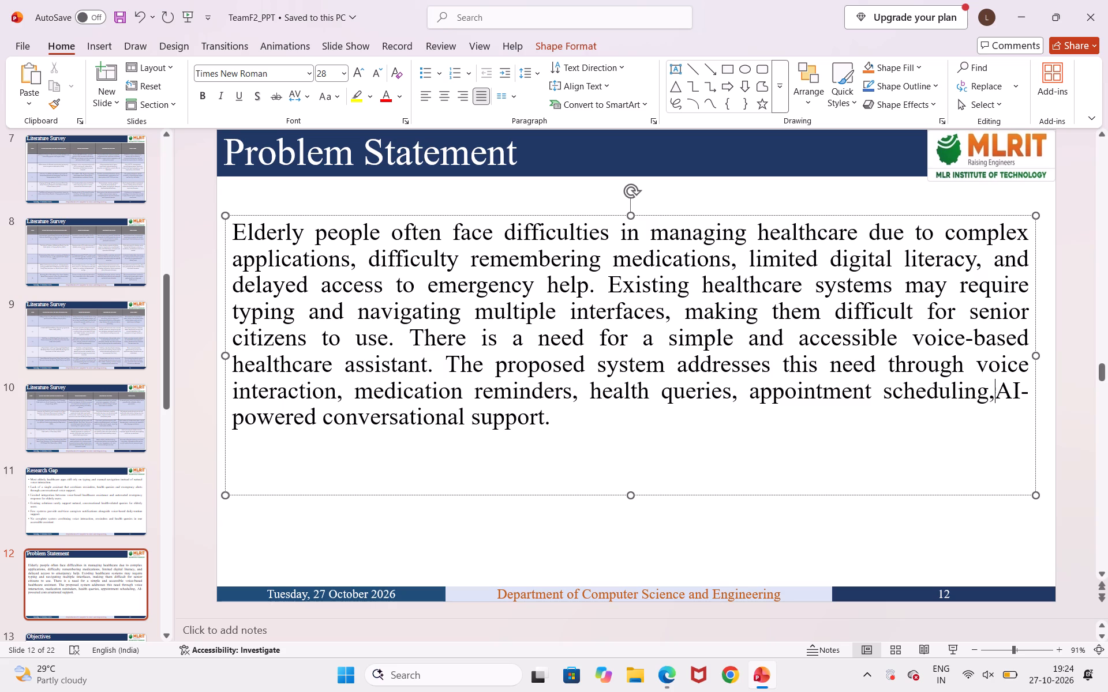
key("BackSpace")
key("space")
type("and")
key("space")
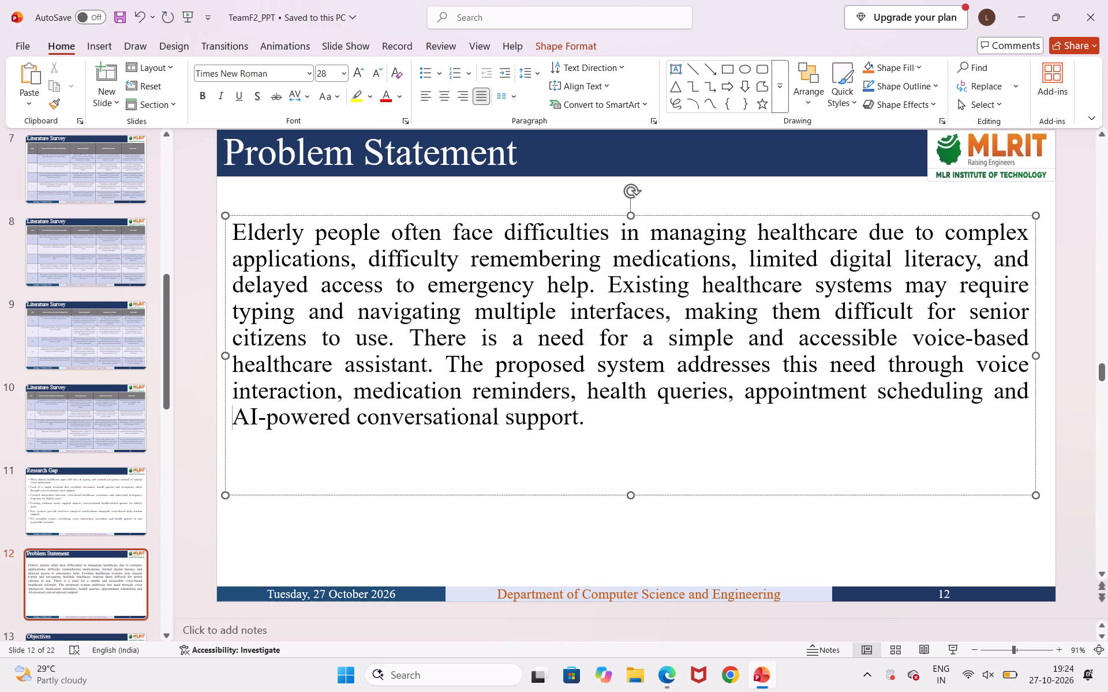
left_click(810, 528)
Find the next occurrence of "sos" after the Problem Statement slide.
key("ctrl+f")
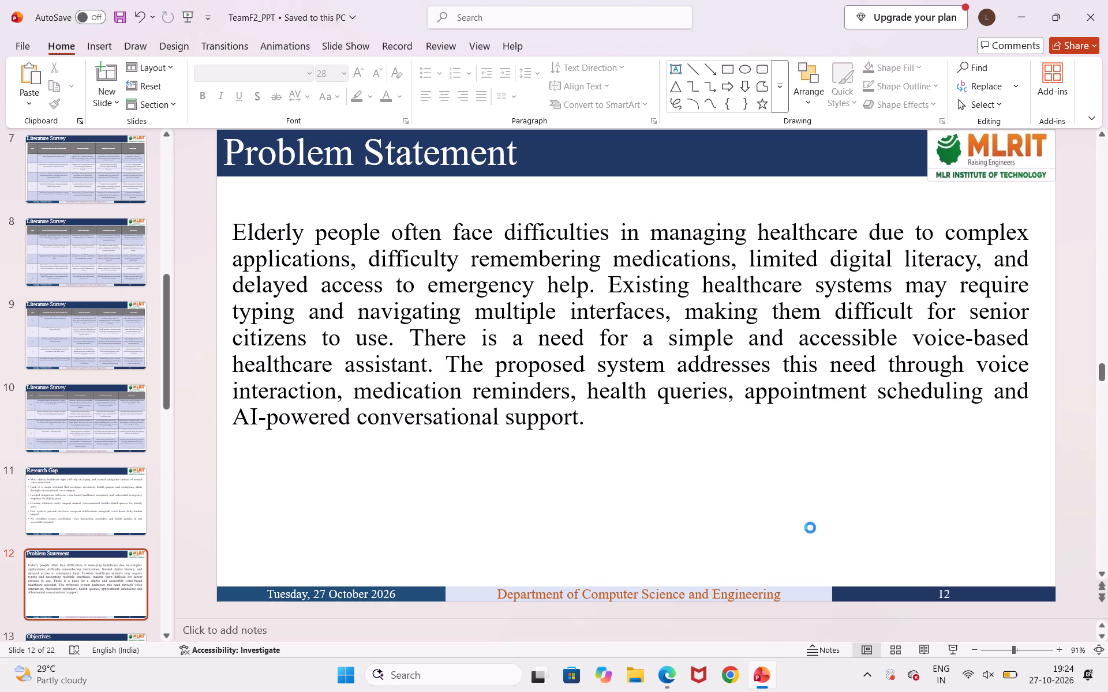
key("Return")
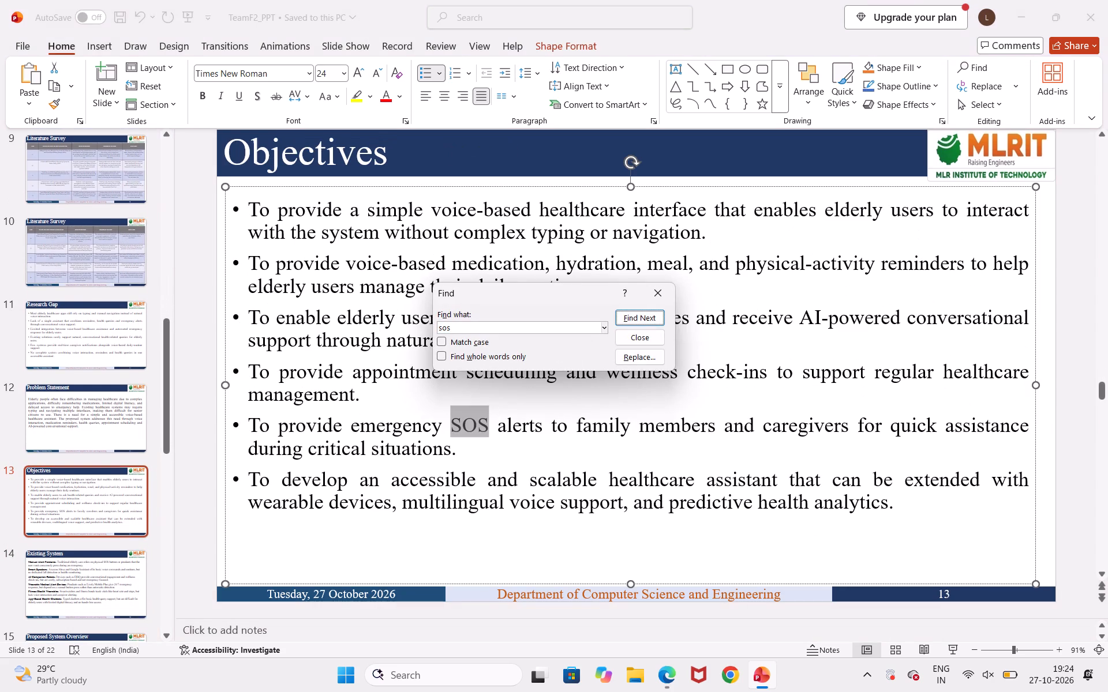
left_click(667, 294)
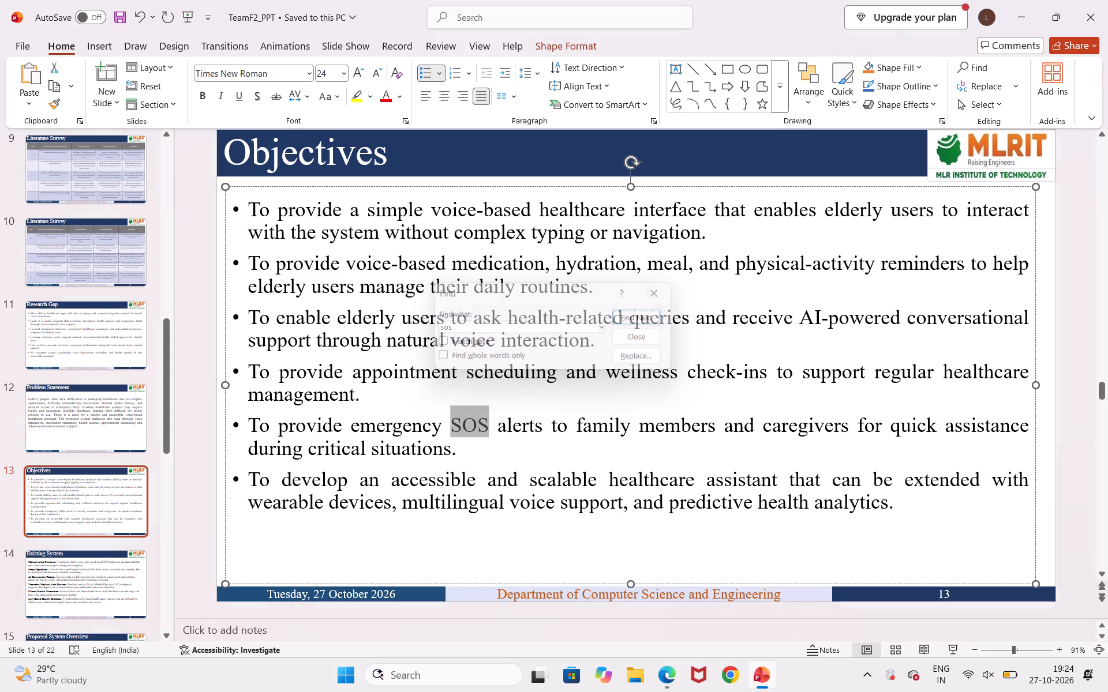
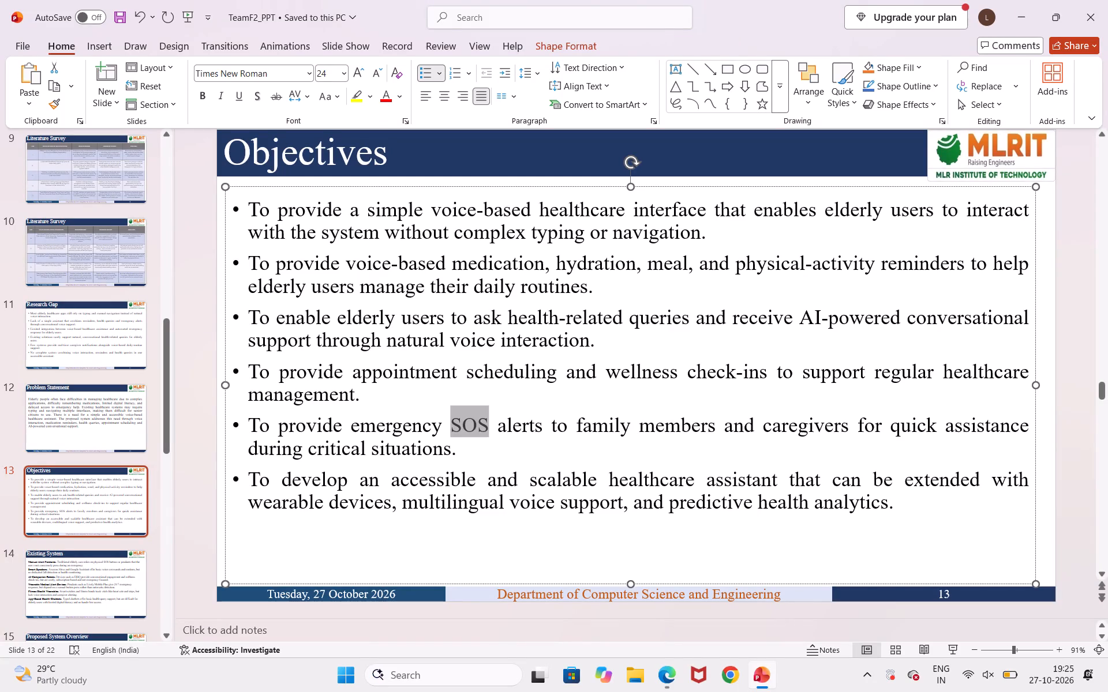
Delete the Objectives bullet about emergency SOS alerts to family members and caregivers, keeping the final bullet on its own line.
left_click_drag(466, 456, 394, 393)
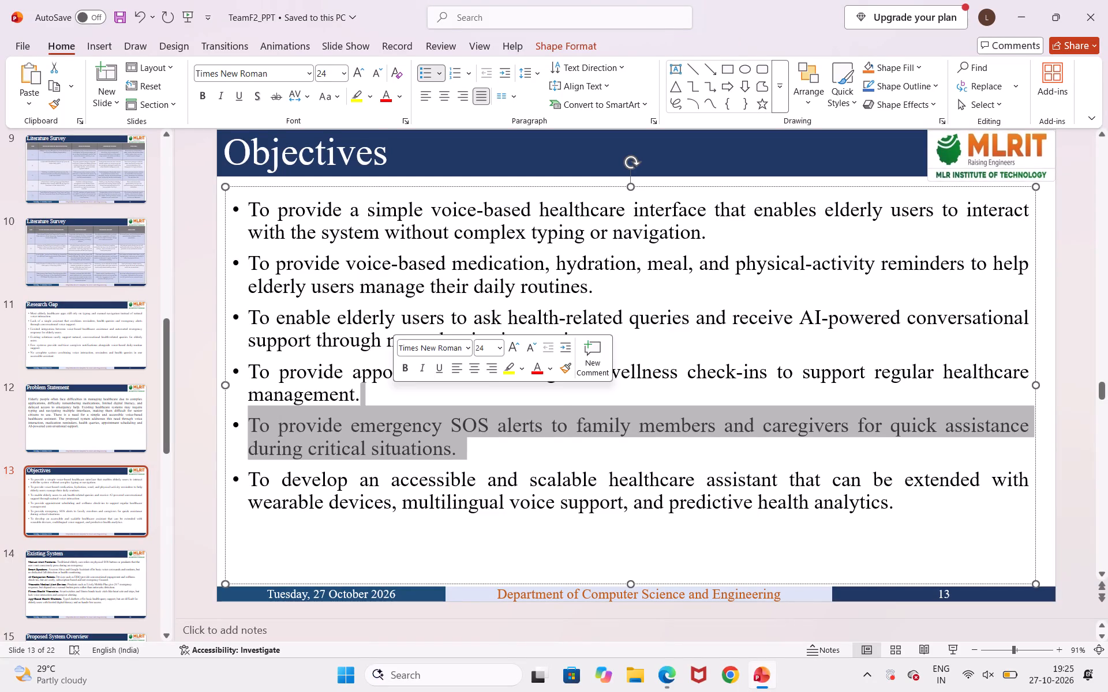
key("BackSpace")
key("Return")
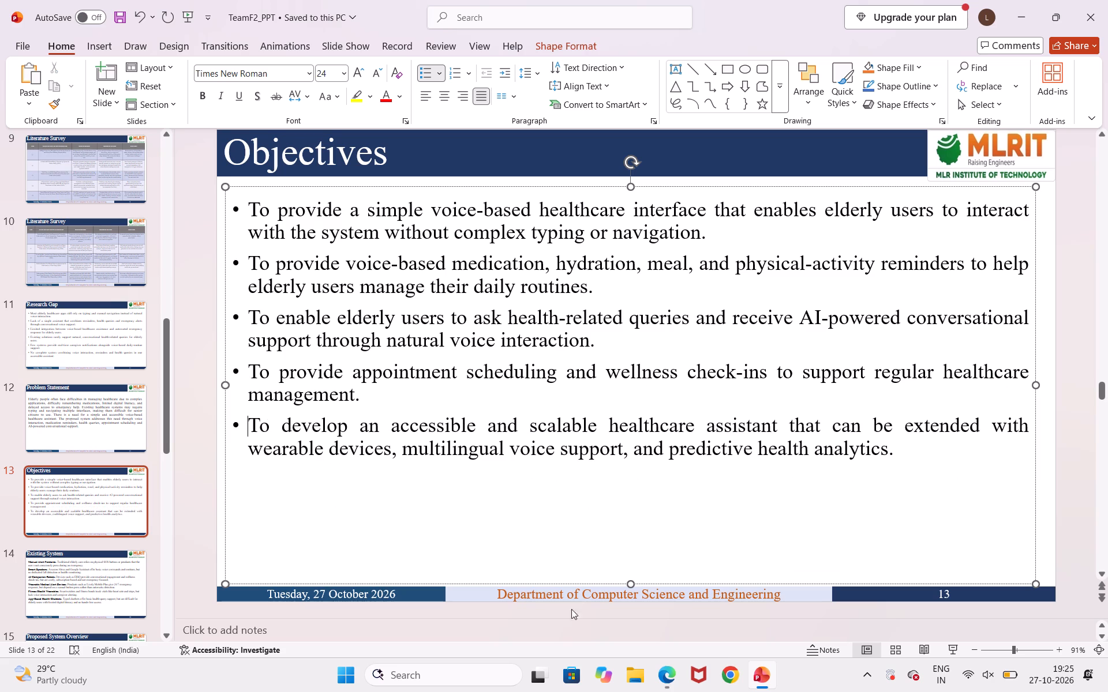
Move the Objectives body text box slightly down below the slide title.
left_click_drag(568, 186, 568, 200)
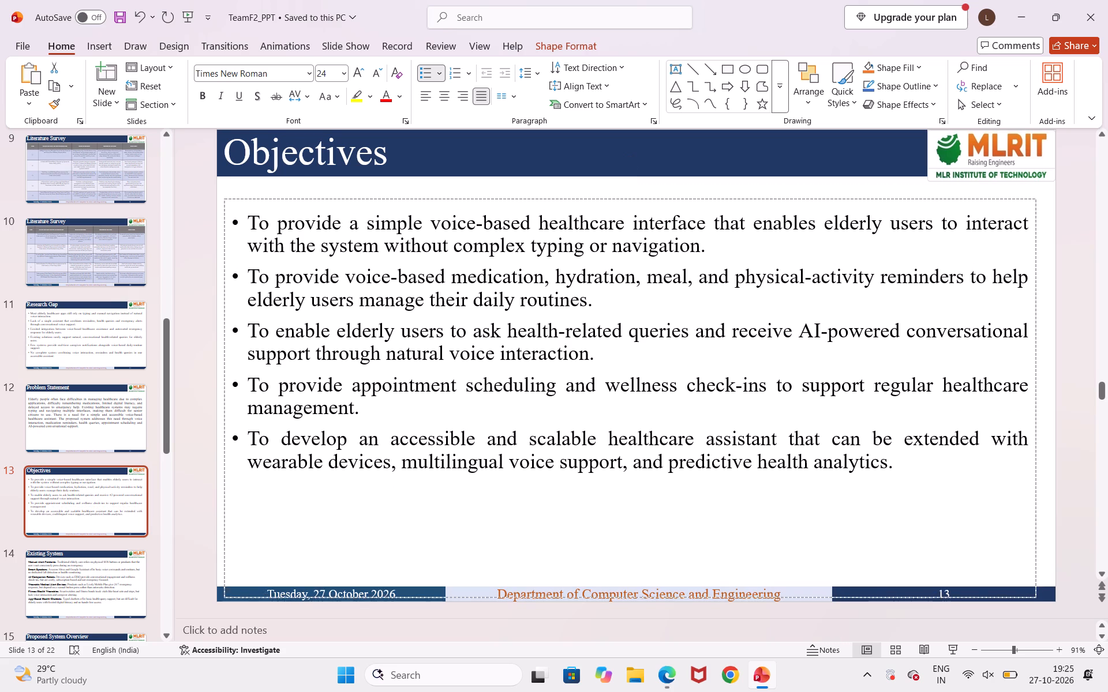
left_click_drag(568, 200, 567, 202)
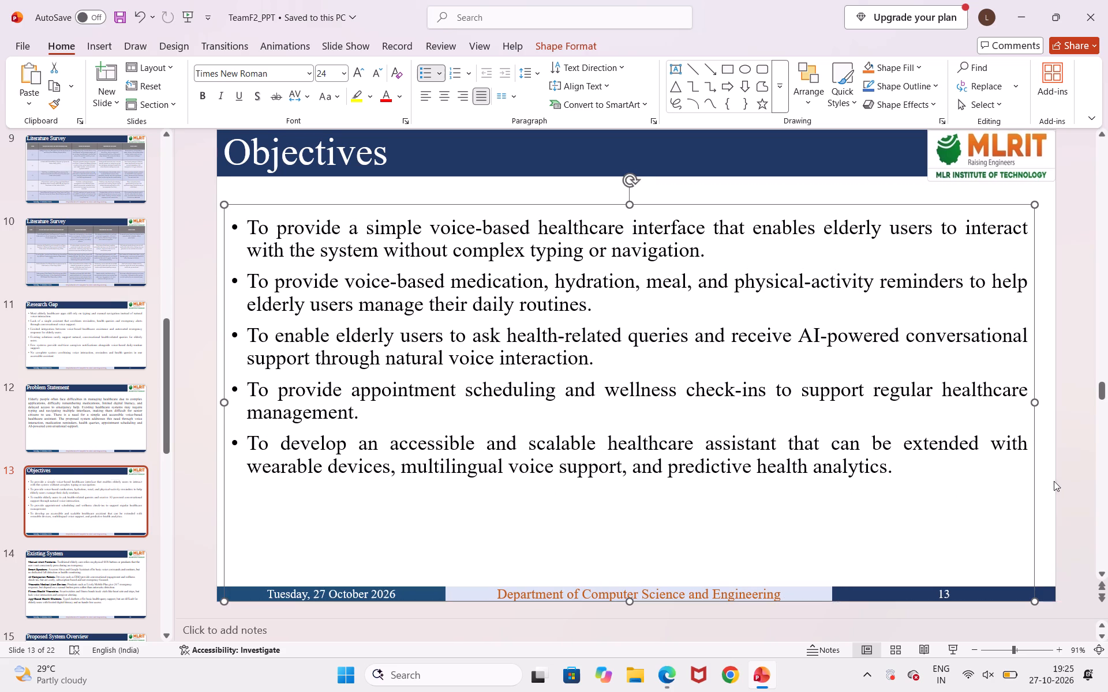
left_click(1050, 482)
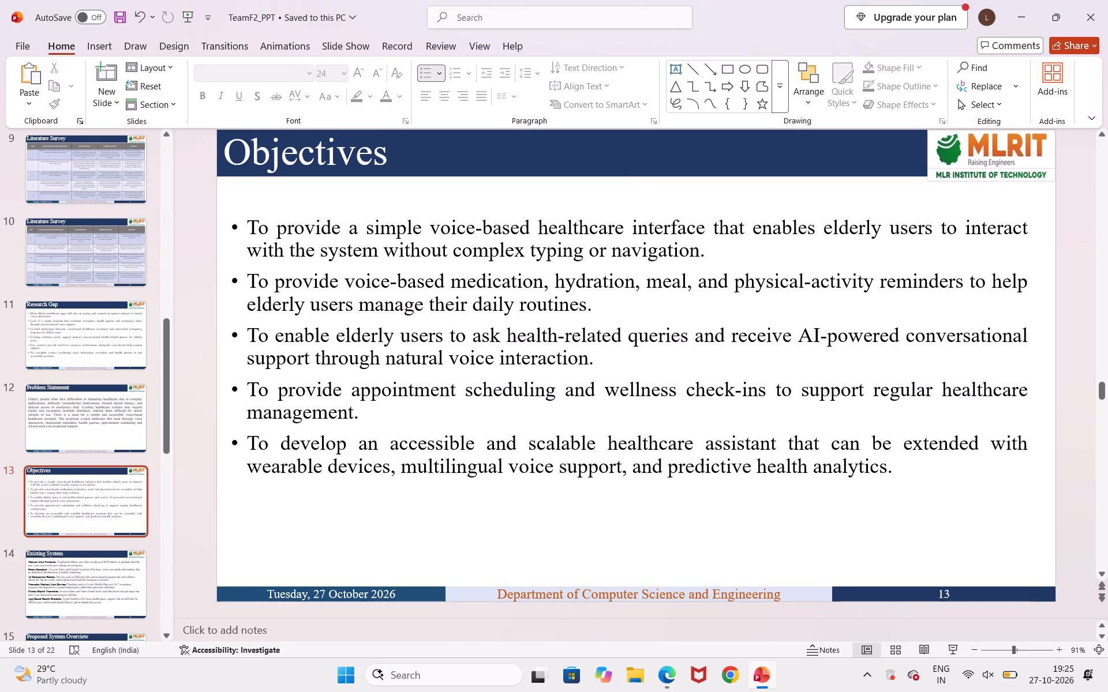
left_click(577, 358)
left_click_drag(503, 203, 504, 194)
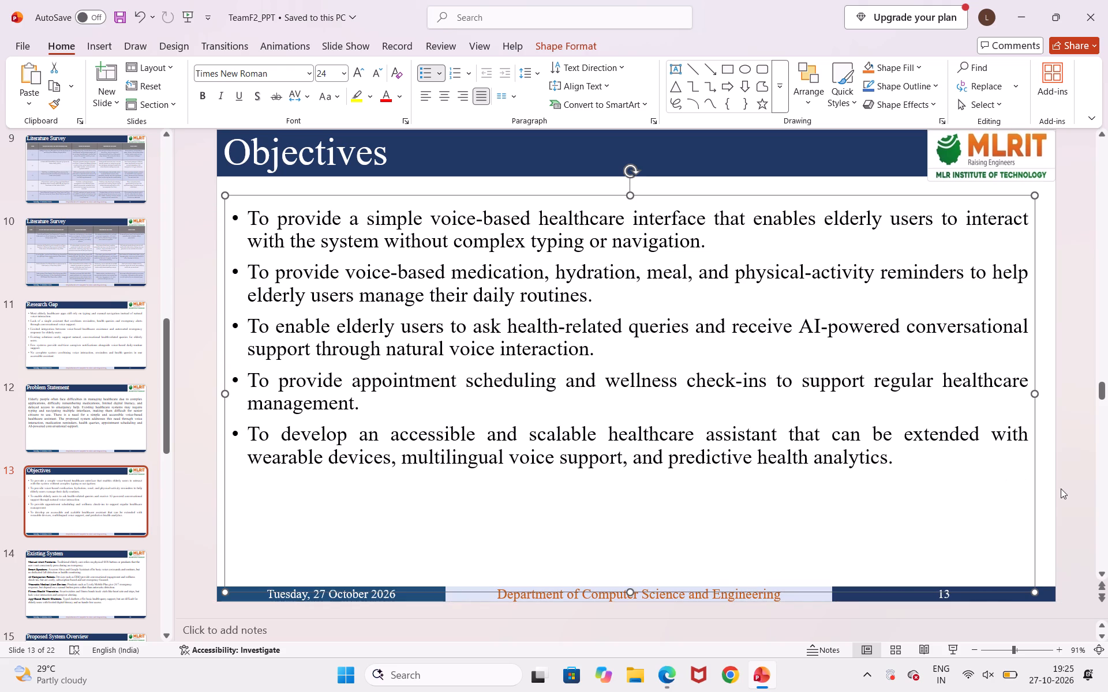
left_click(1055, 489)
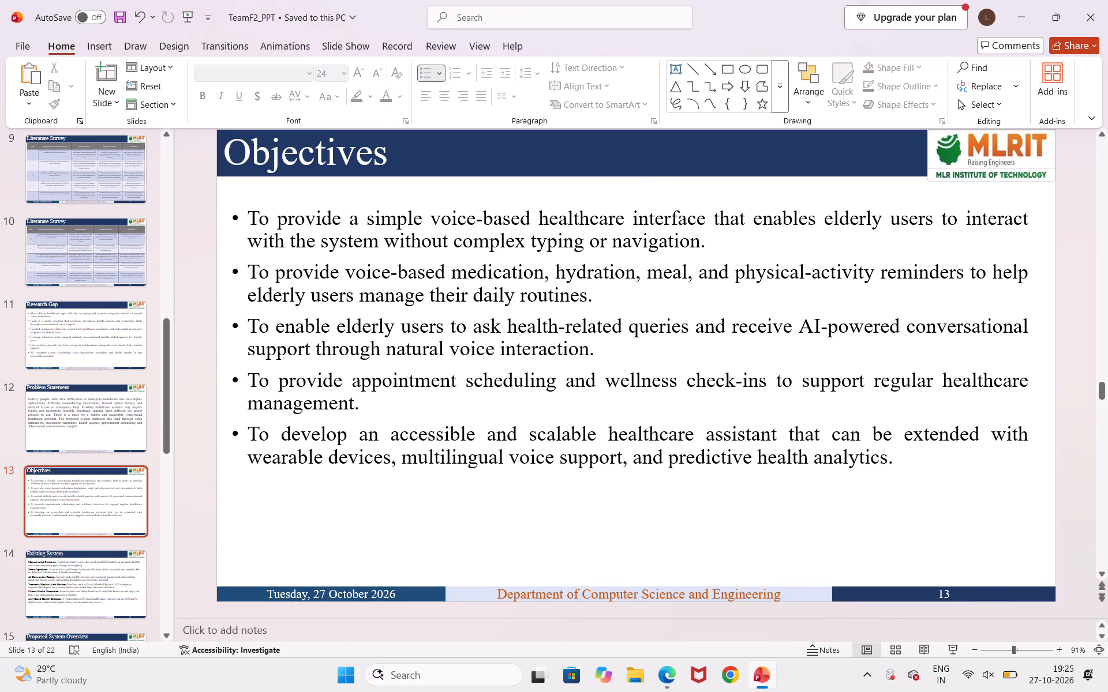
Find the next "sos" and delete the whole "Manual Alert Pendants" paragraph from the Existing System slide.
key("ctrl+f")
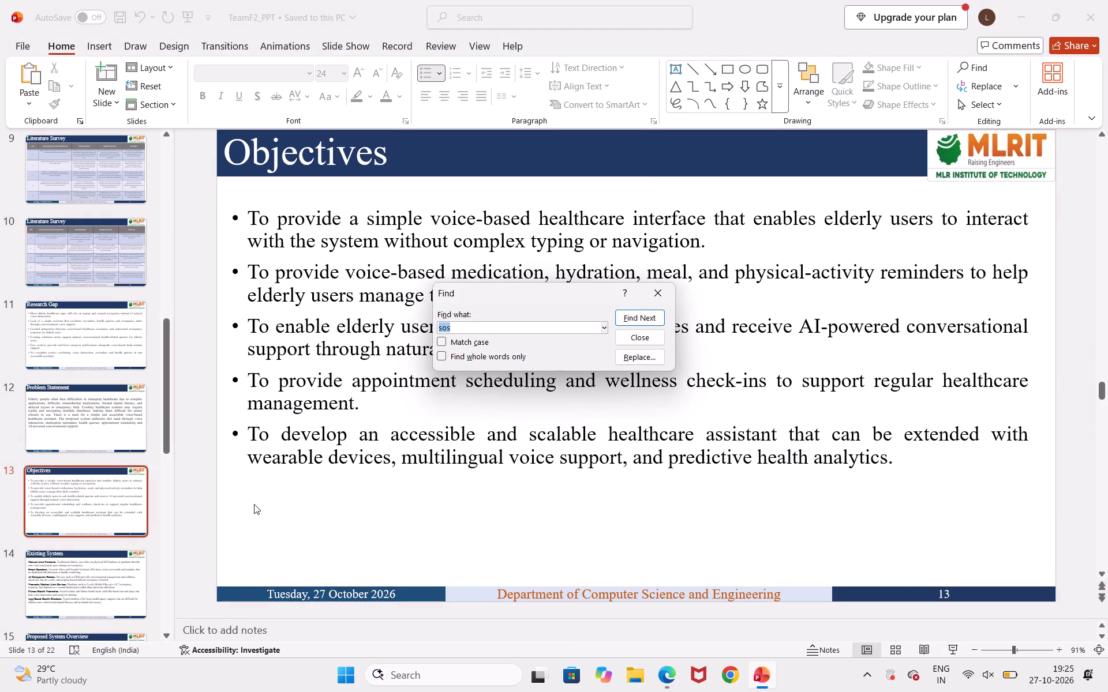
key("Return")
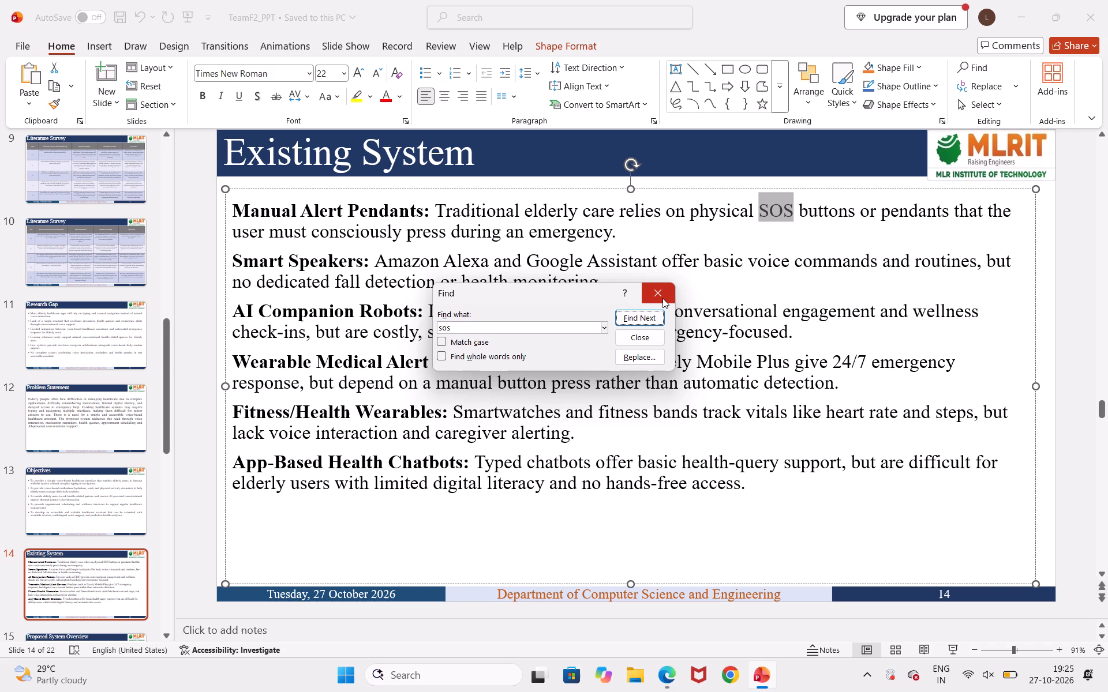
left_click(662, 298)
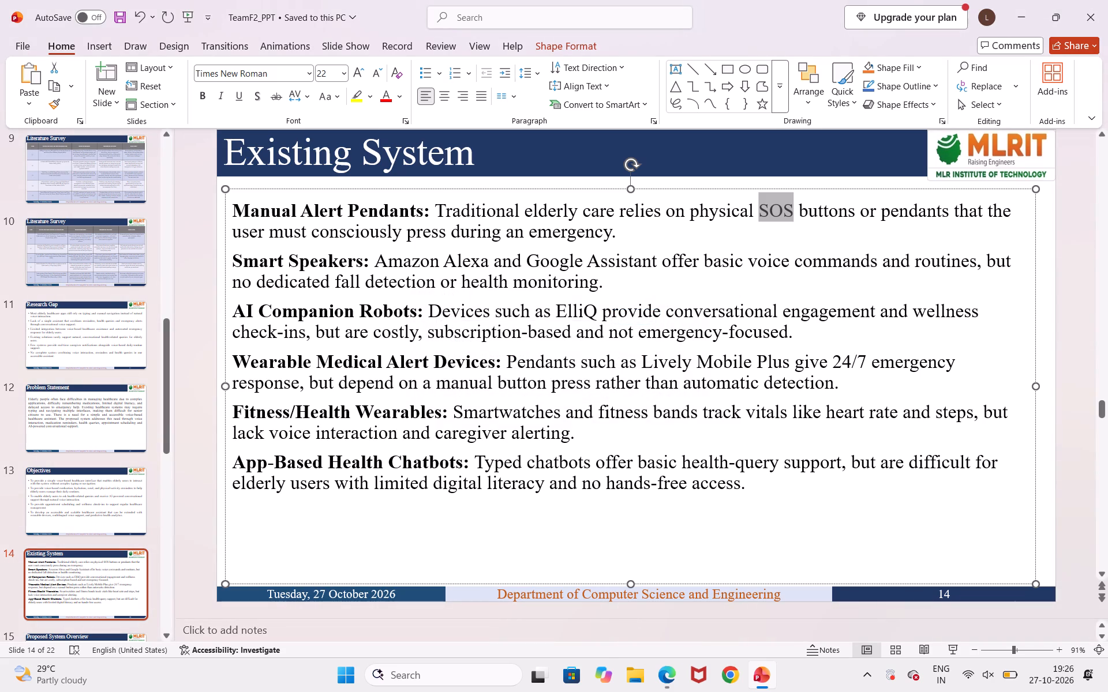
left_click(1042, 414)
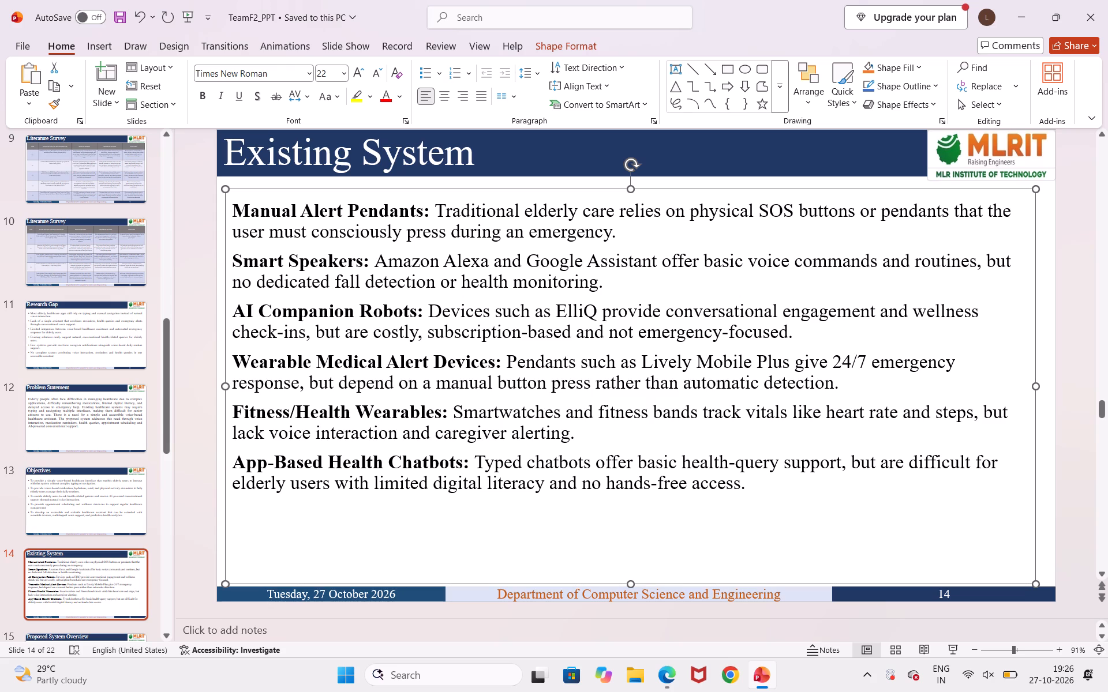
left_click_drag(627, 234, 284, 216)
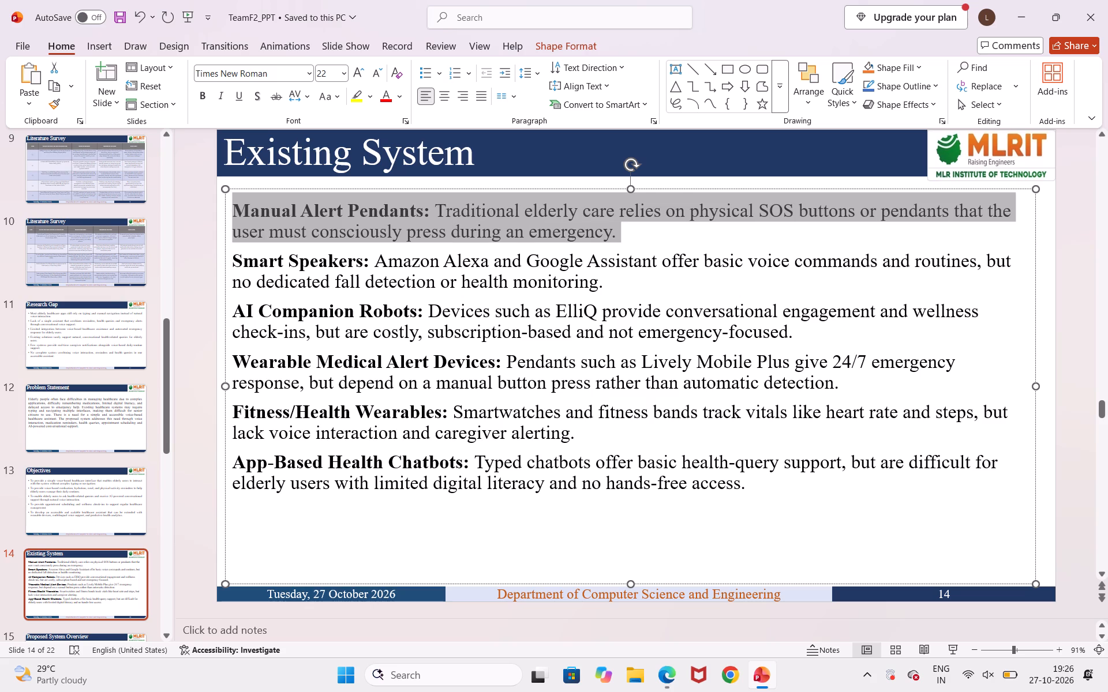
left_click_drag(284, 216, 284, 215)
key("BackSpace")
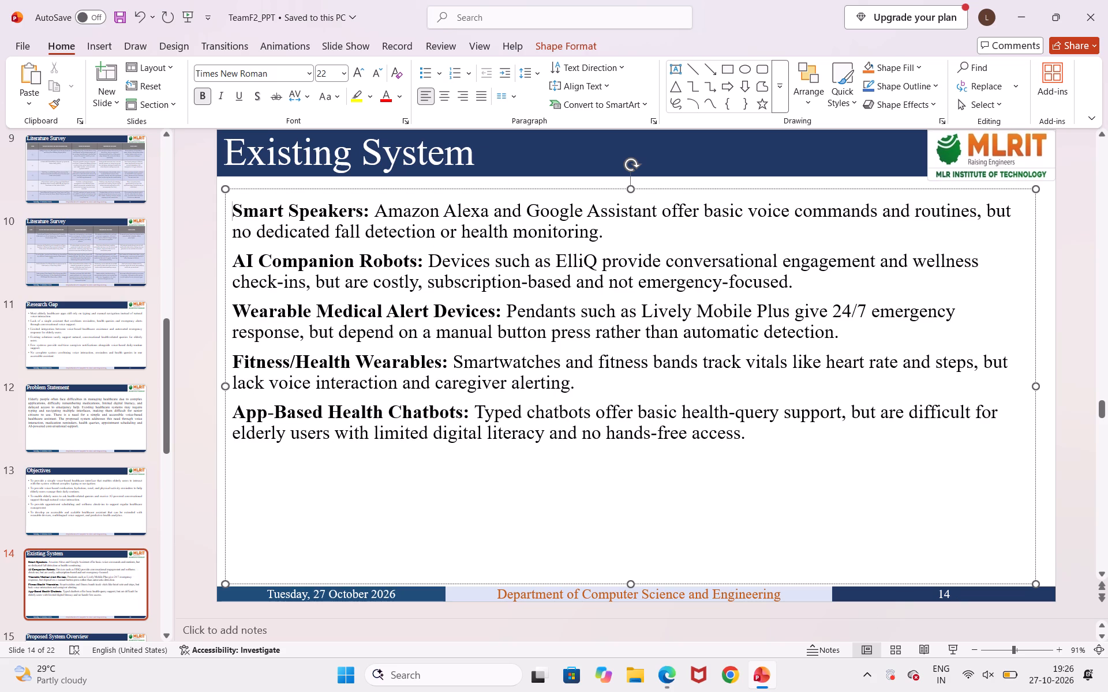
Nudge the Existing System body text box slightly down below the title.
left_click(503, 189)
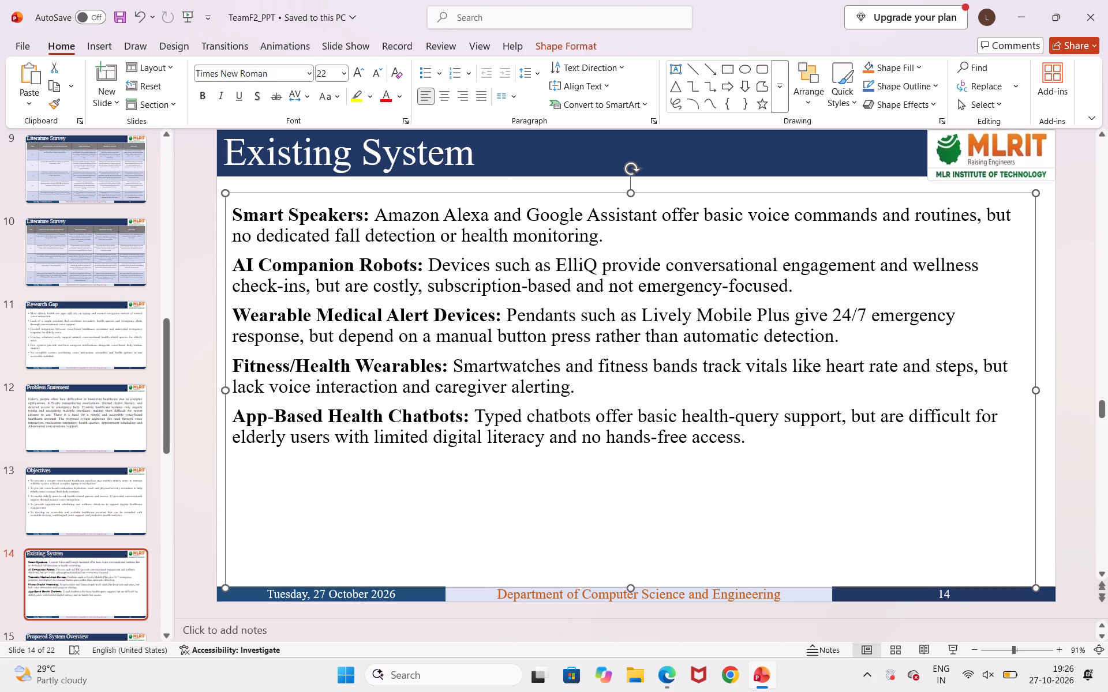
left_click(1048, 460)
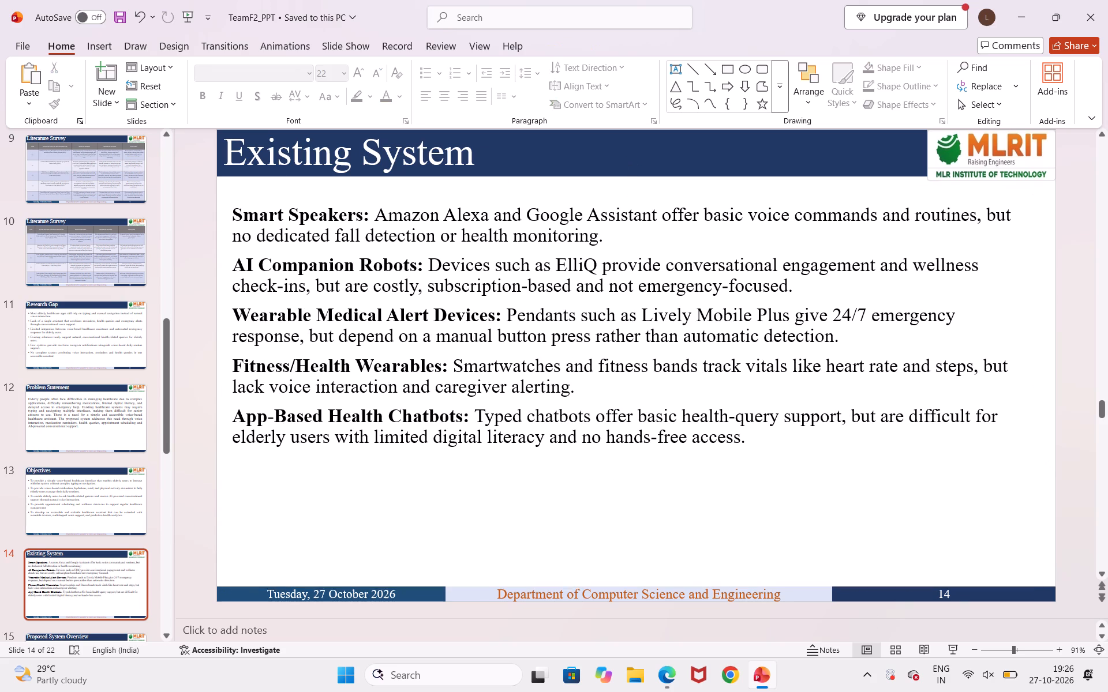
Set the line spacing of all the Existing System paragraphs, from Smart Speakers to App-Based Health Chatbots, to 1.0.
left_click(549, 264)
left_click_drag(233, 217, 798, 431)
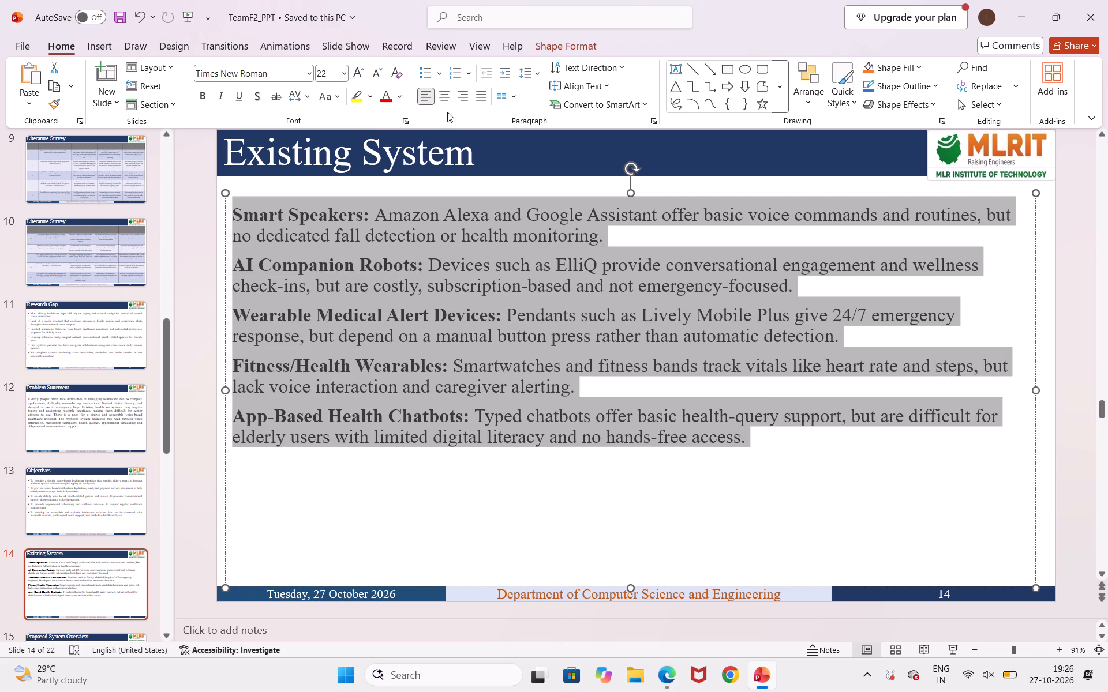
left_click(530, 74)
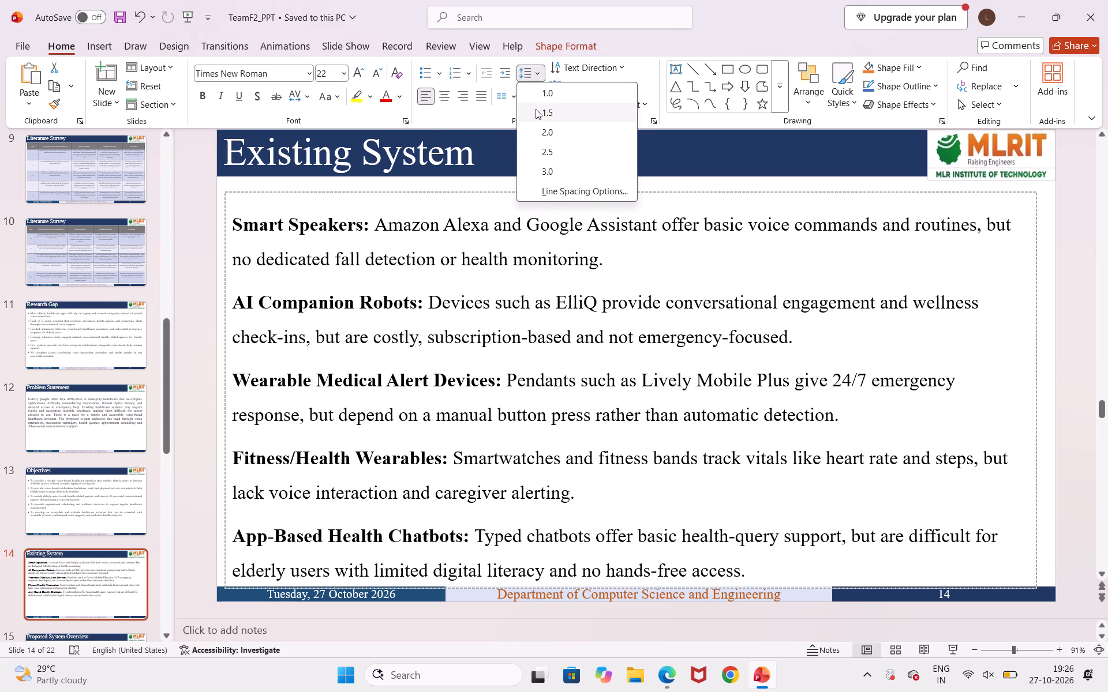
left_click(534, 100)
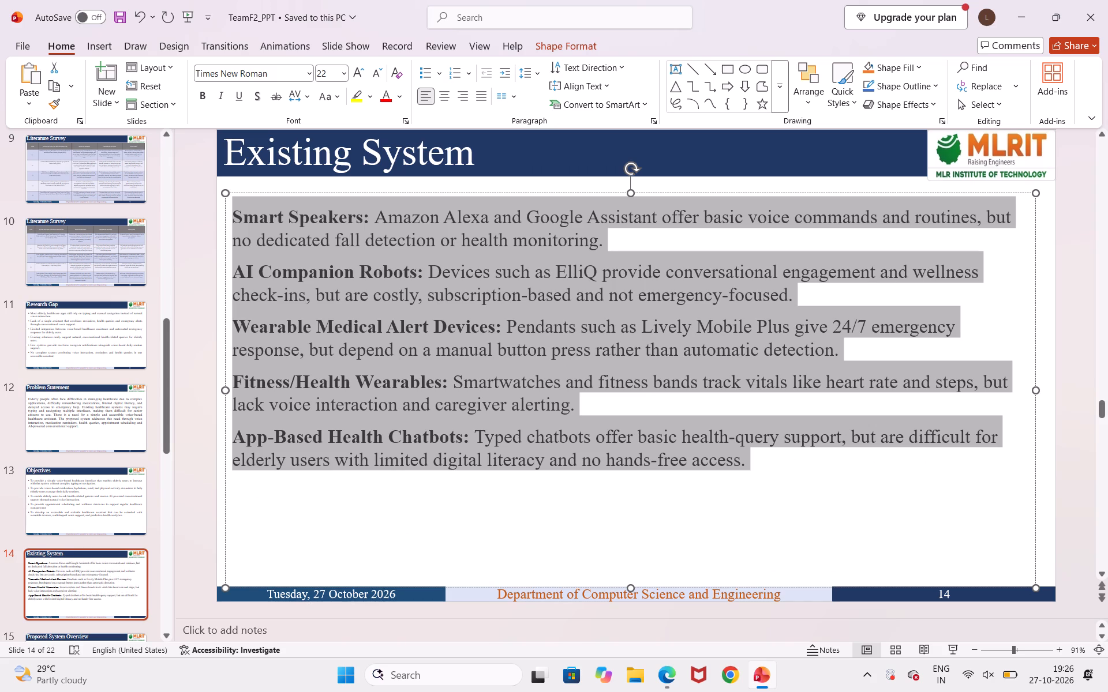
left_click(1041, 438)
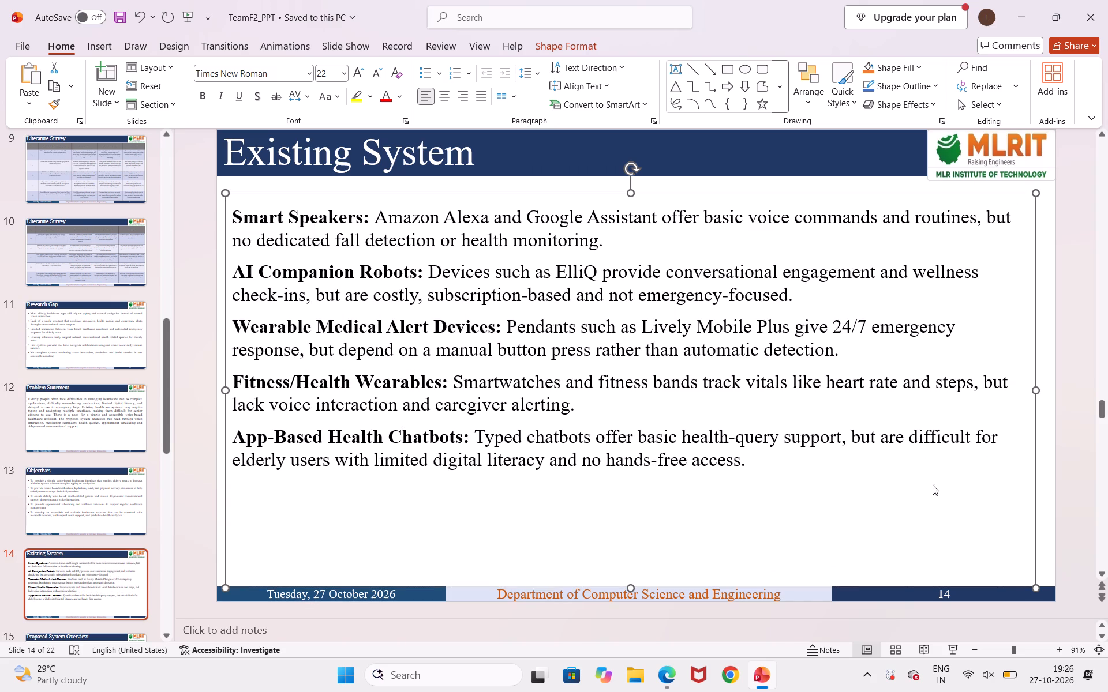
left_click(1053, 507)
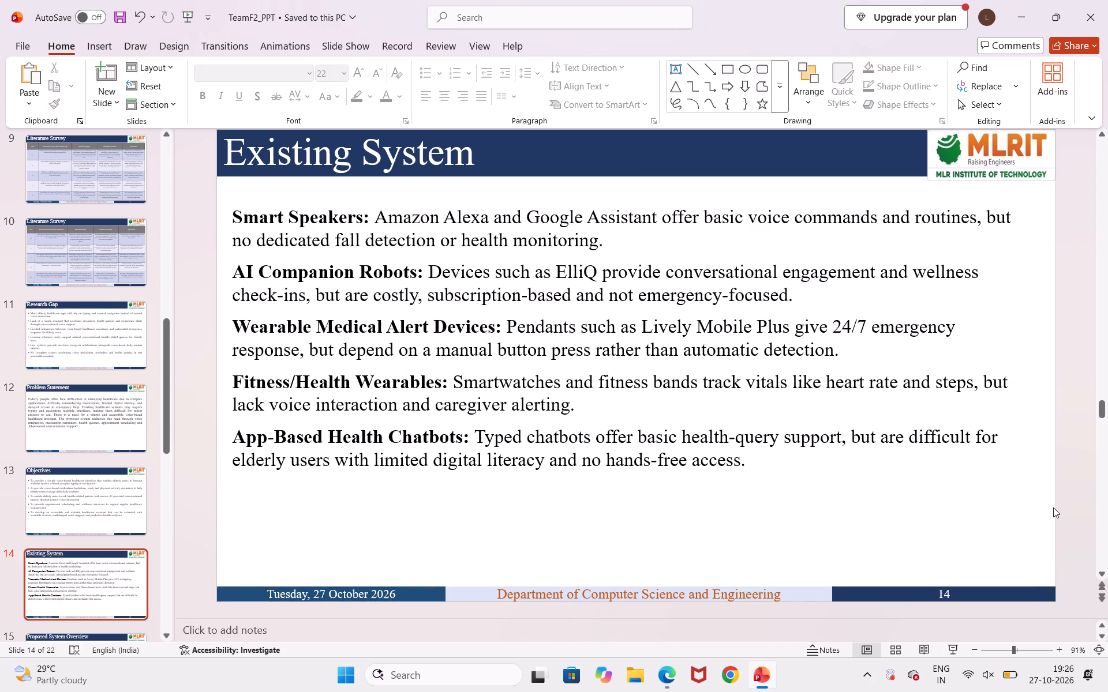
Find the next "sos" and delete the "SOS Alerts" entry from Proposed System Overview, keeping "Caregiver Notifications" as its own paragraph.
key("ctrl+f")
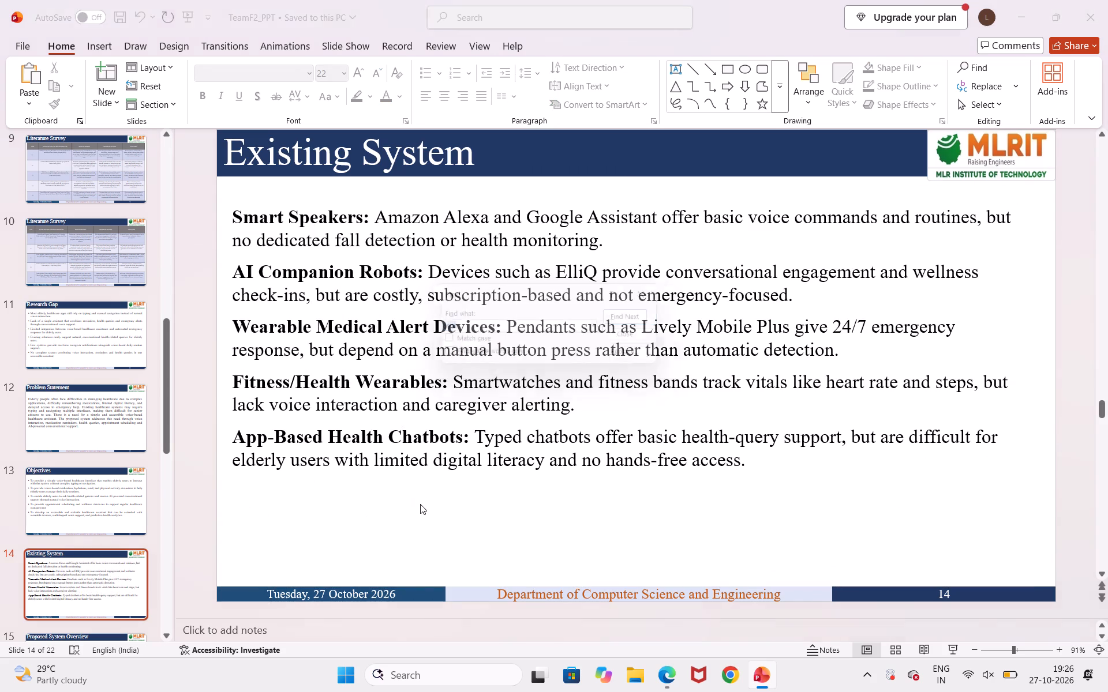
key("Return")
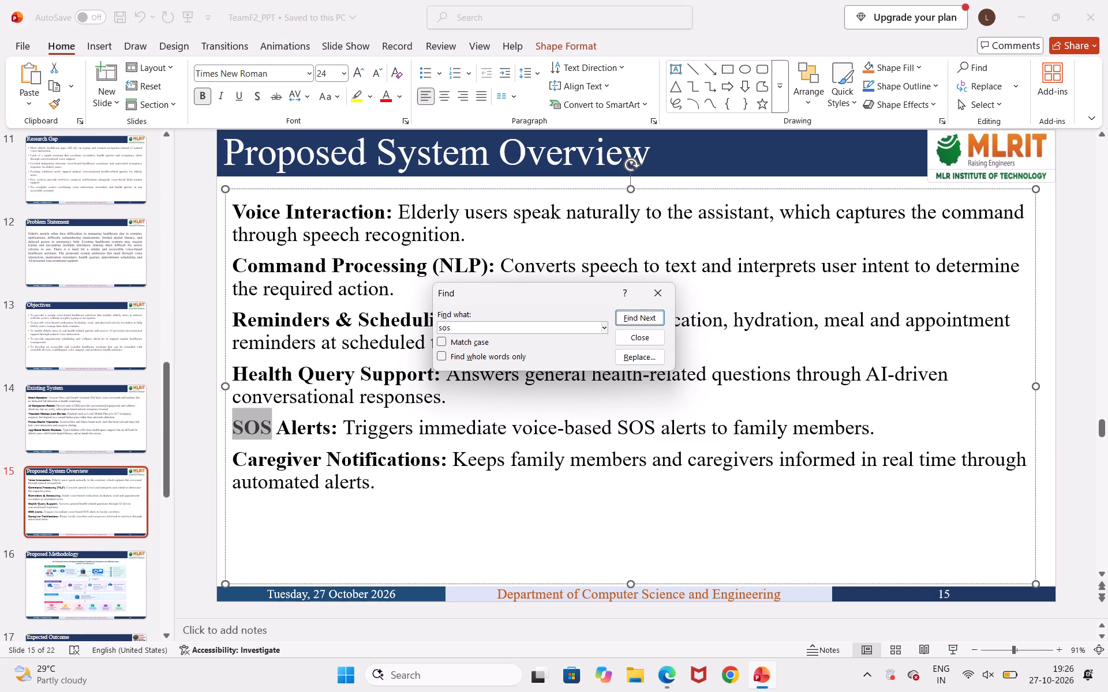
left_click(500, 568)
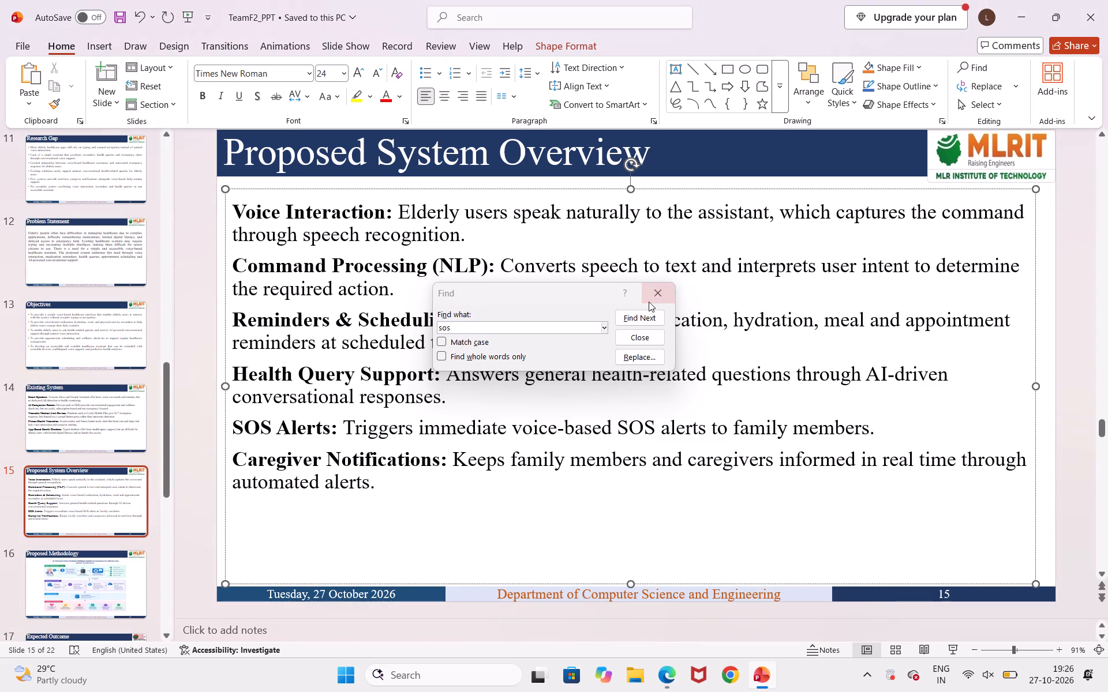
left_click(654, 299)
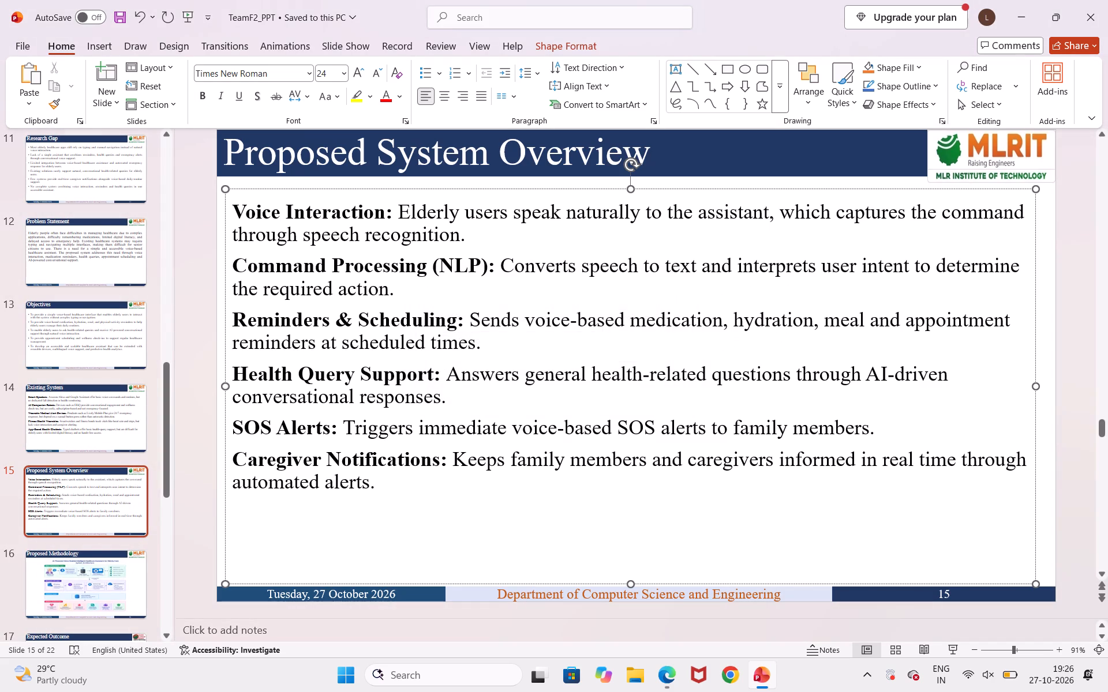
left_click_drag(888, 430, 817, 405)
key("BackSpace")
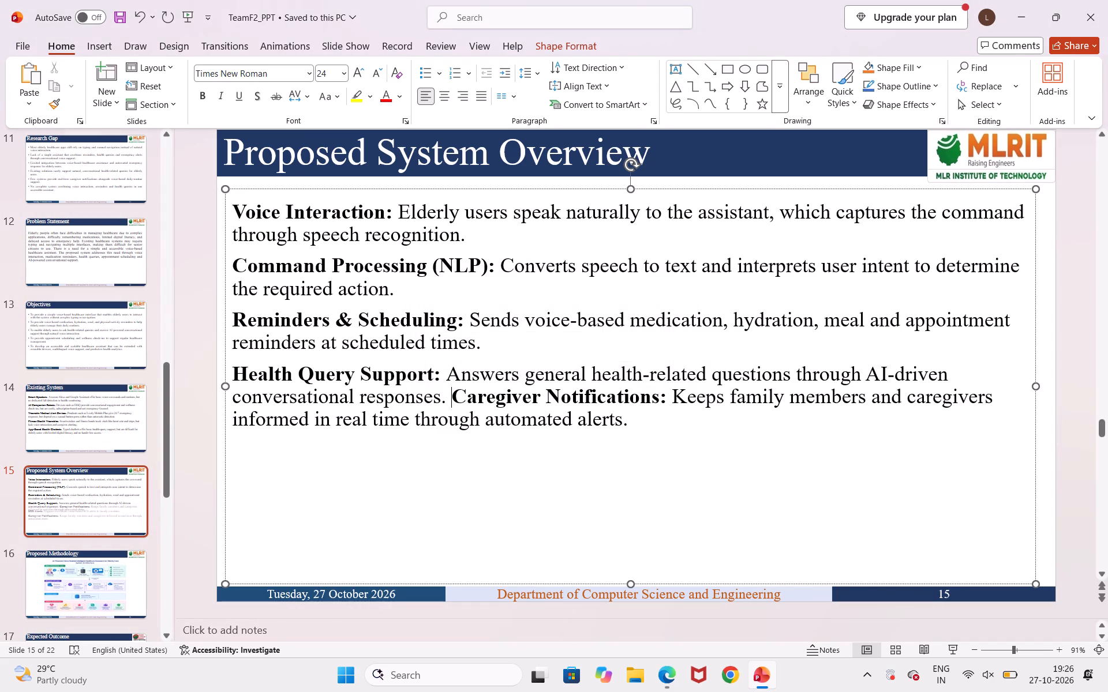
key("Return")
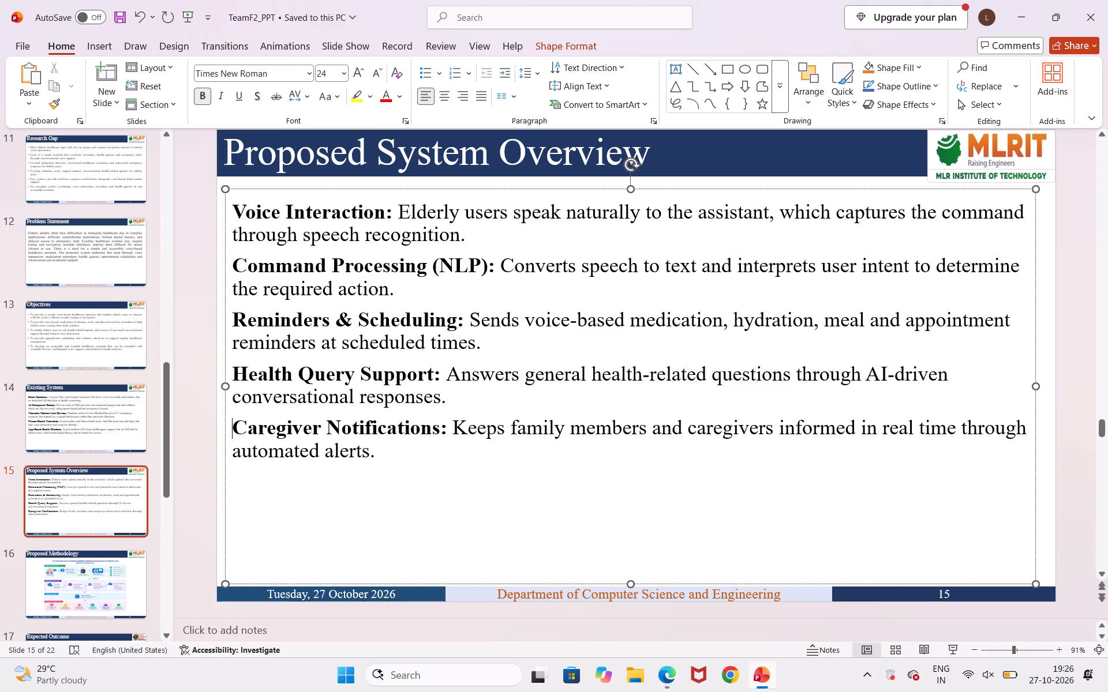
Set the line spacing of all the Proposed System Overview paragraphs to 1.0.
left_click_drag(384, 457, 247, 224)
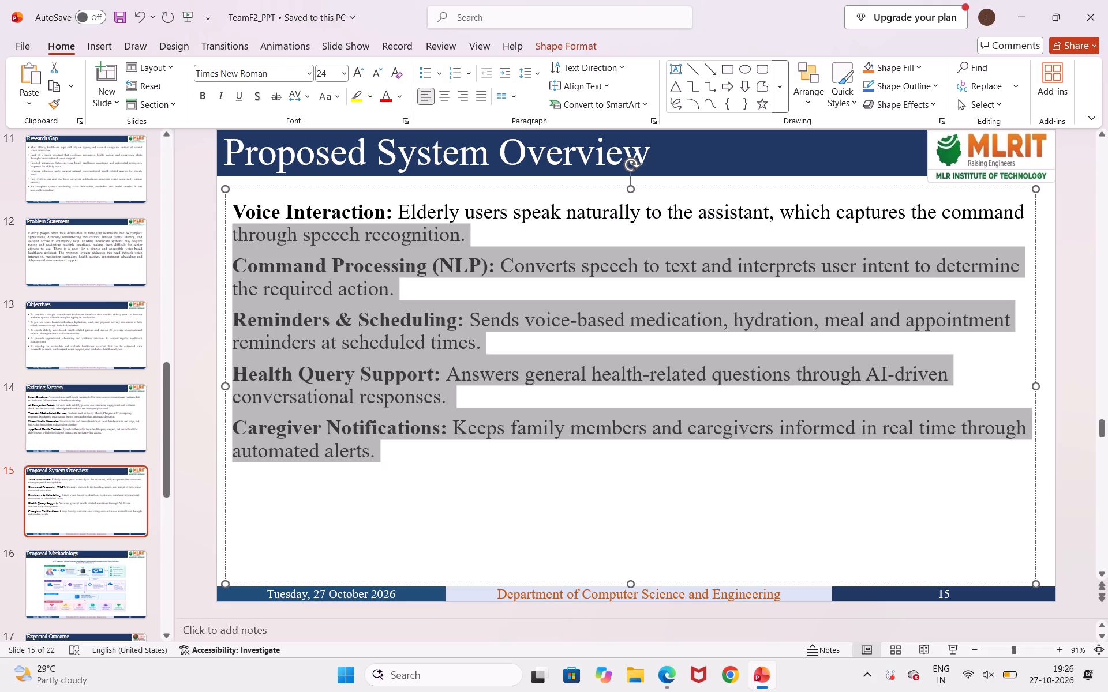
left_click_drag(247, 224, 245, 221)
left_click(534, 76)
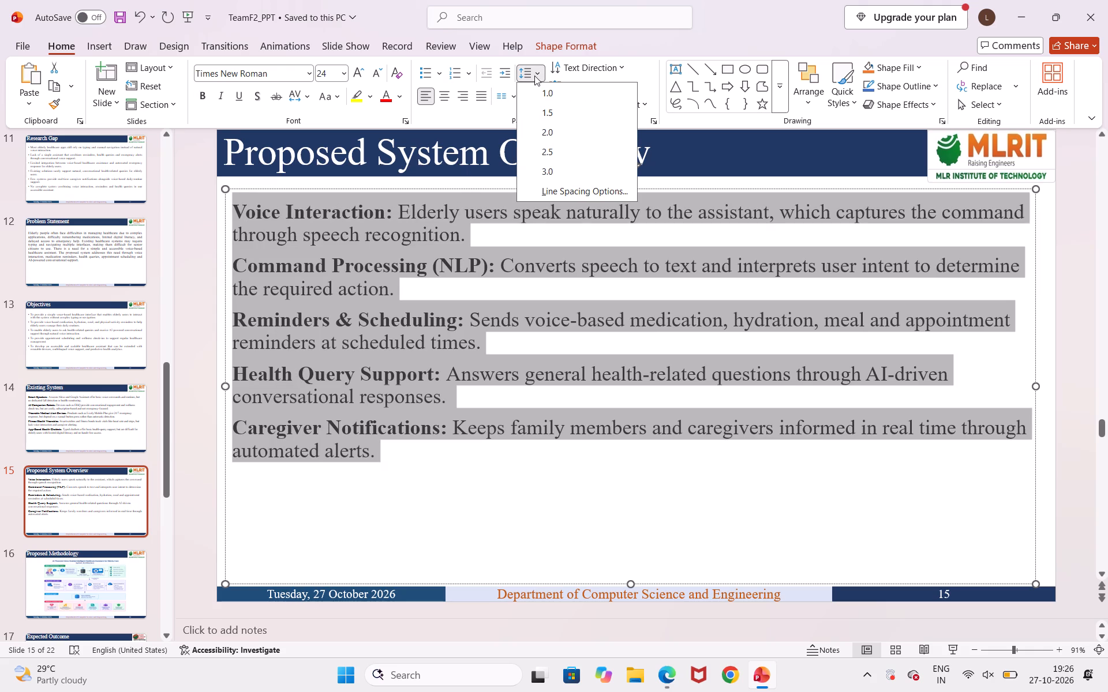
left_click(549, 98)
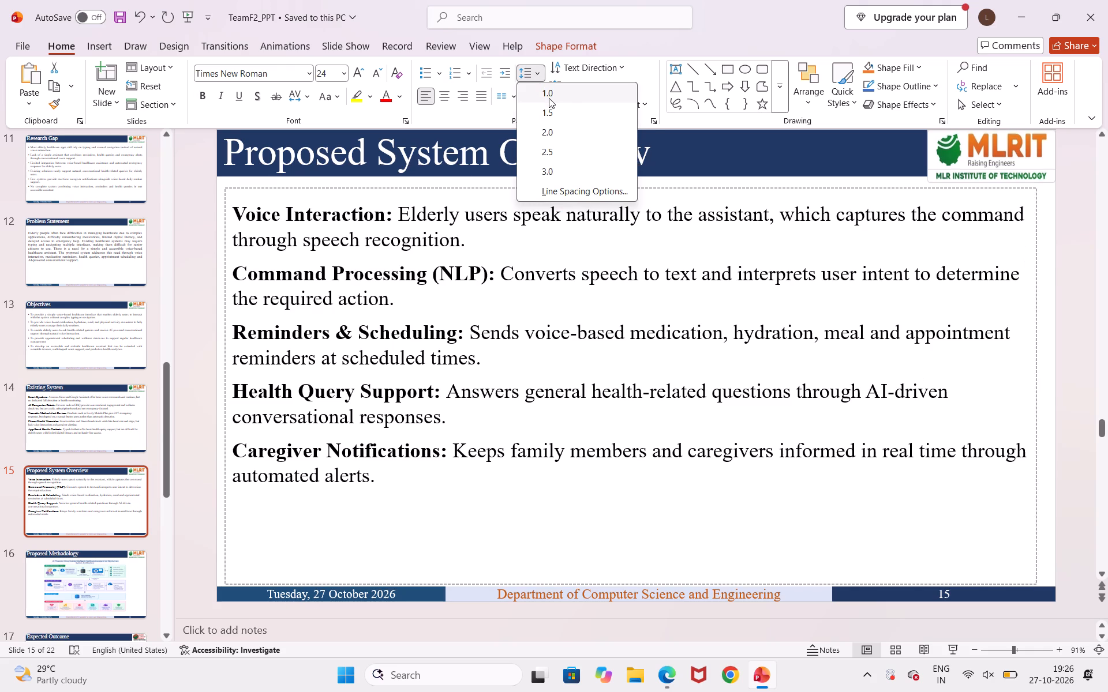
left_click(1049, 480)
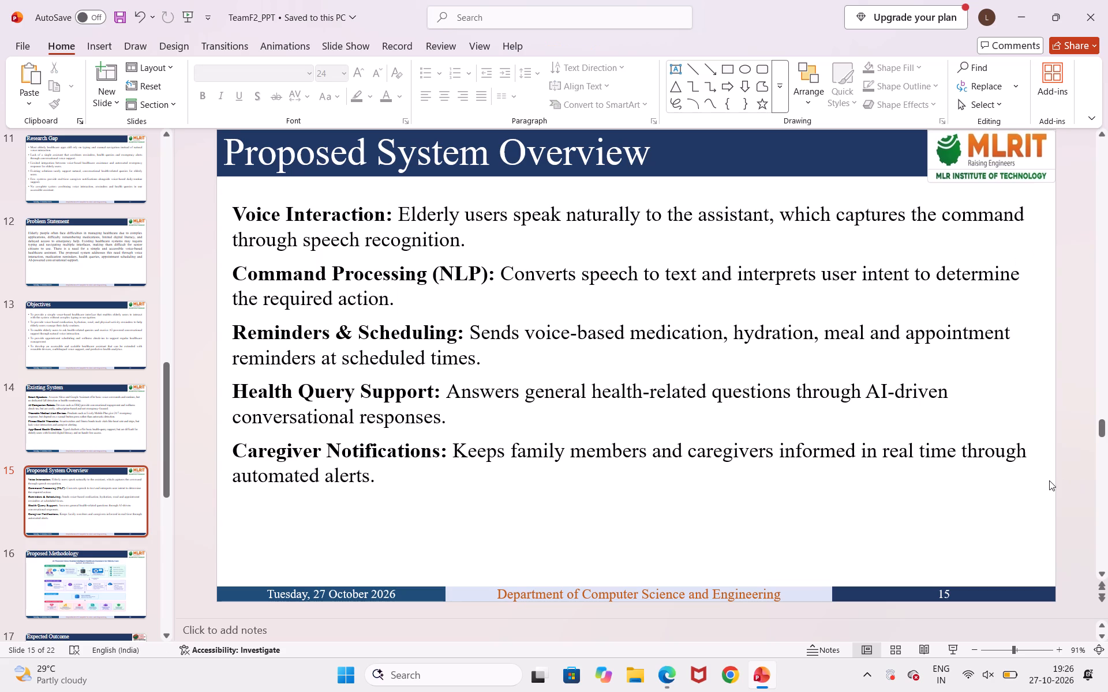
Find the next "sos" and delete the "3. Emergency Alert (SOS)" section from Expected Outcome, keeping "4. Health Query Assistance" on its own line.
key("ctrl+f")
key("Return")
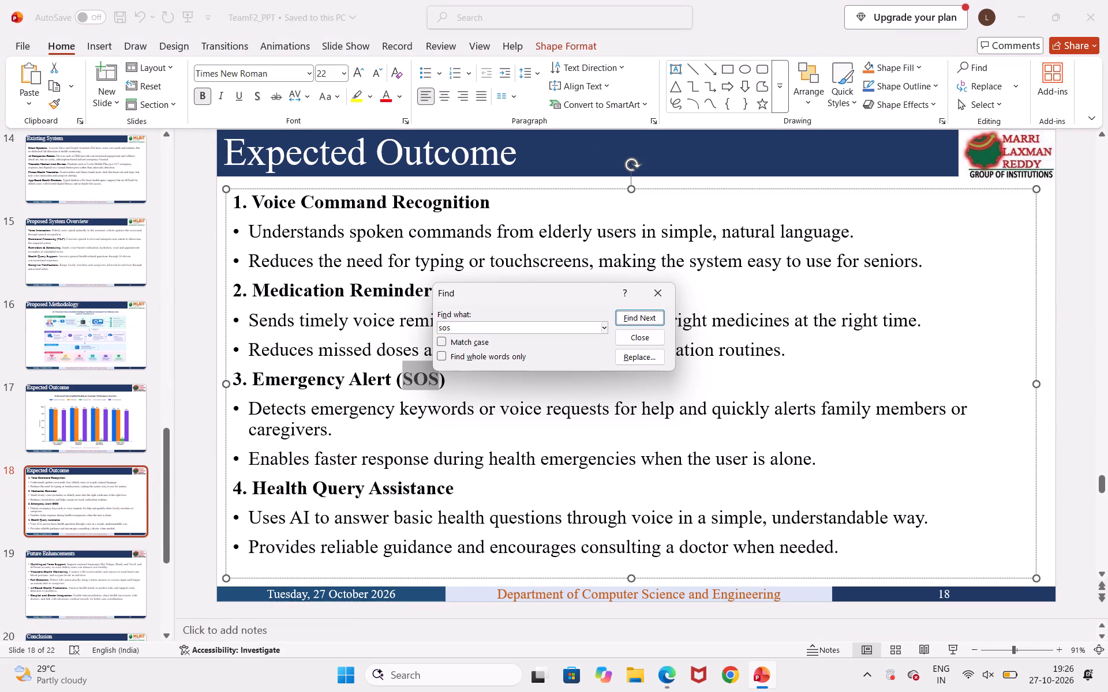
left_click(657, 295)
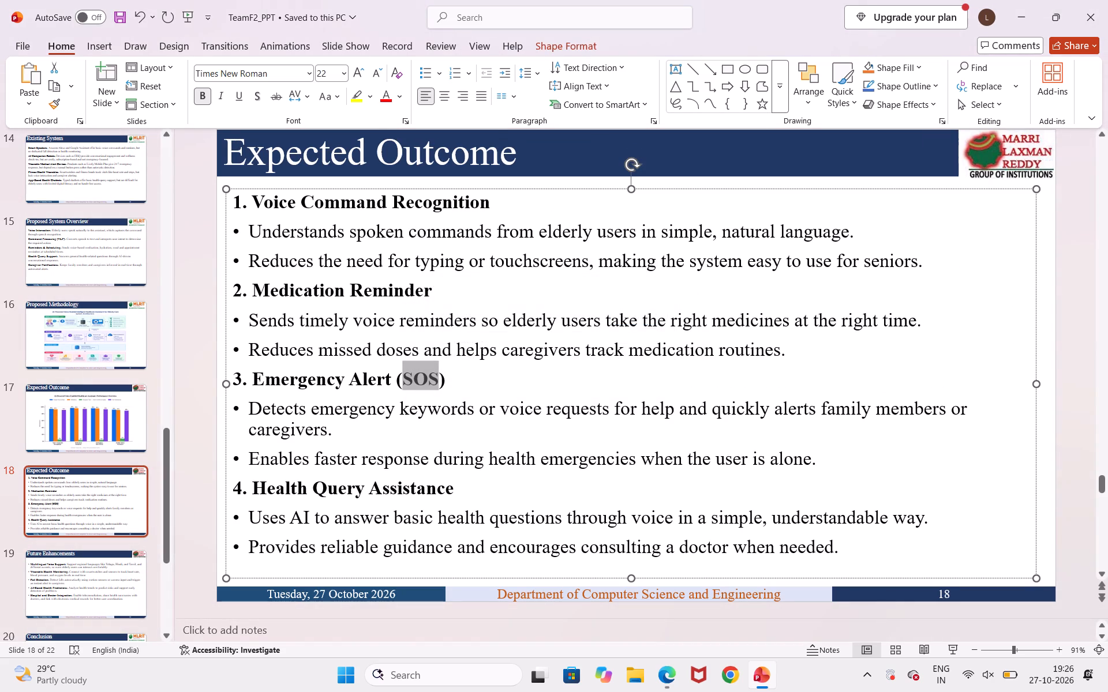
left_click_drag(821, 458, 818, 361)
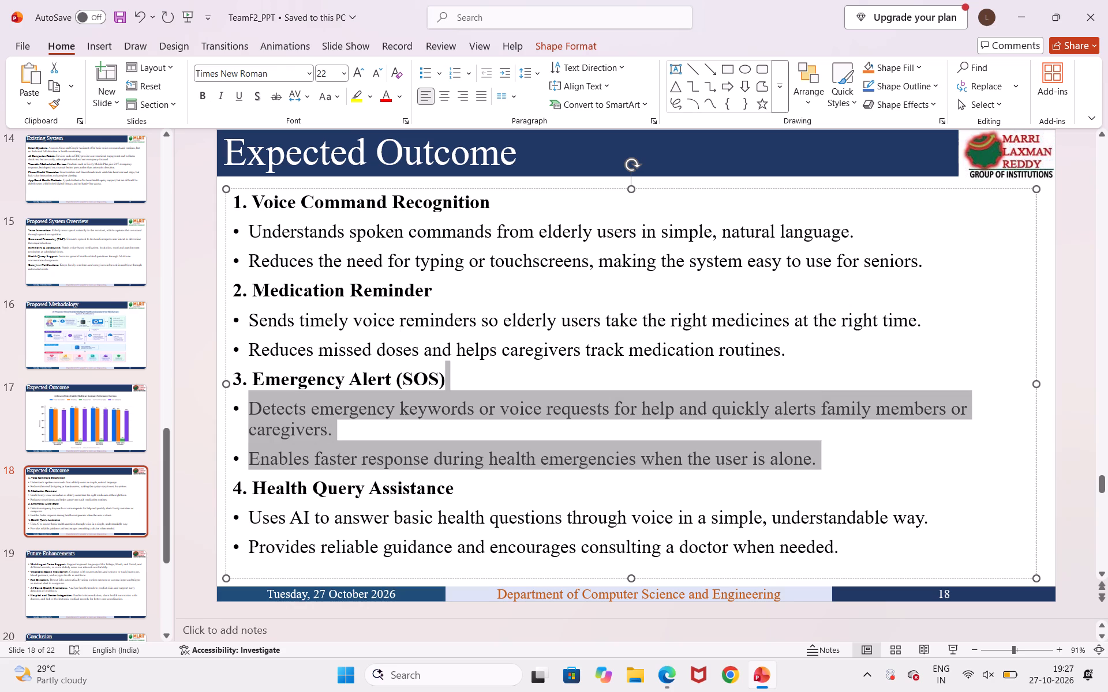
left_click_drag(818, 361, 819, 356)
key("BackSpace")
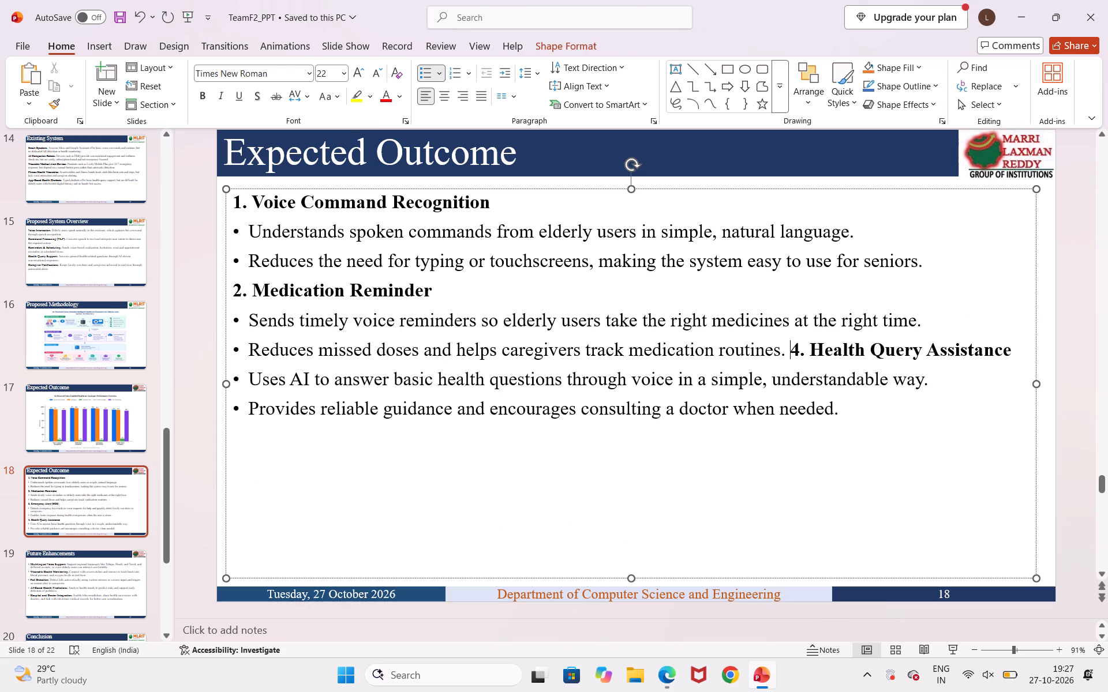
key("Return")
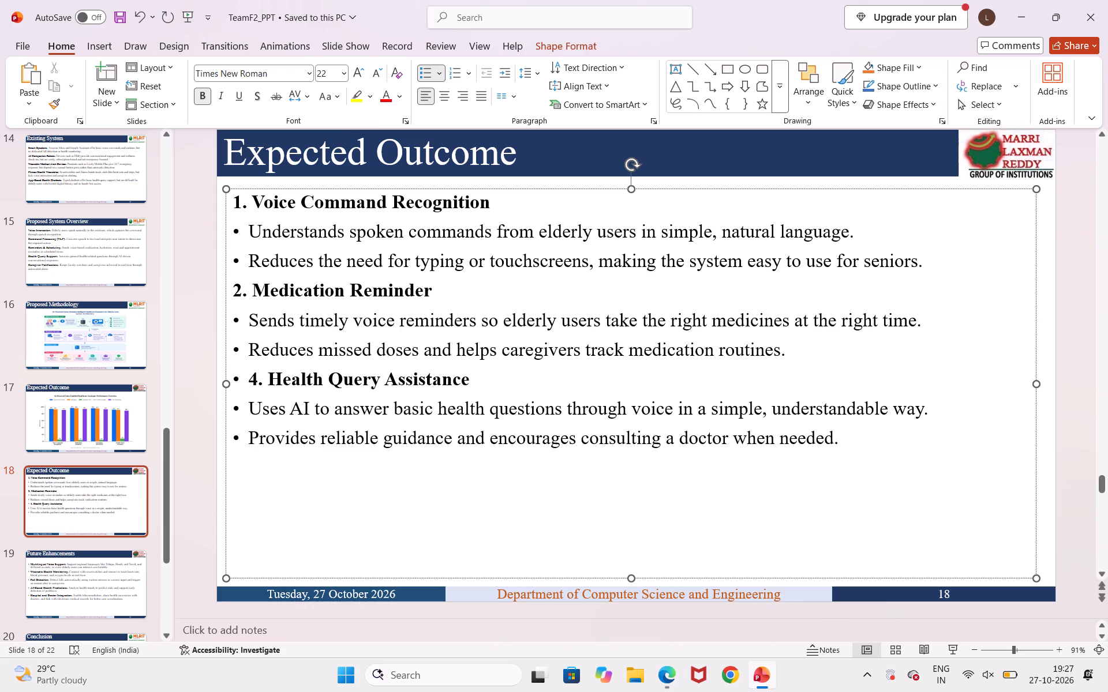
Set the line spacing of all the Expected Outcome paragraphs, from Voice Command Recognition to Health Query Assistance, to 1.0.
left_click_drag(856, 437, 837, 424)
left_click_drag(837, 424, 226, 183)
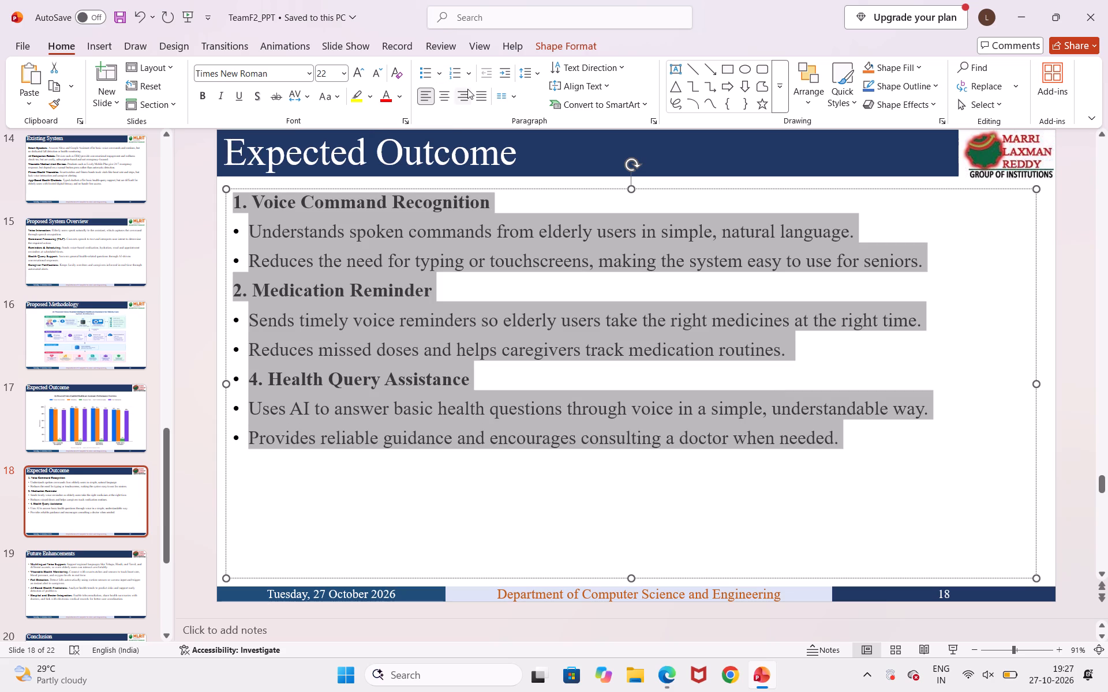
left_click(535, 77)
left_click(538, 85)
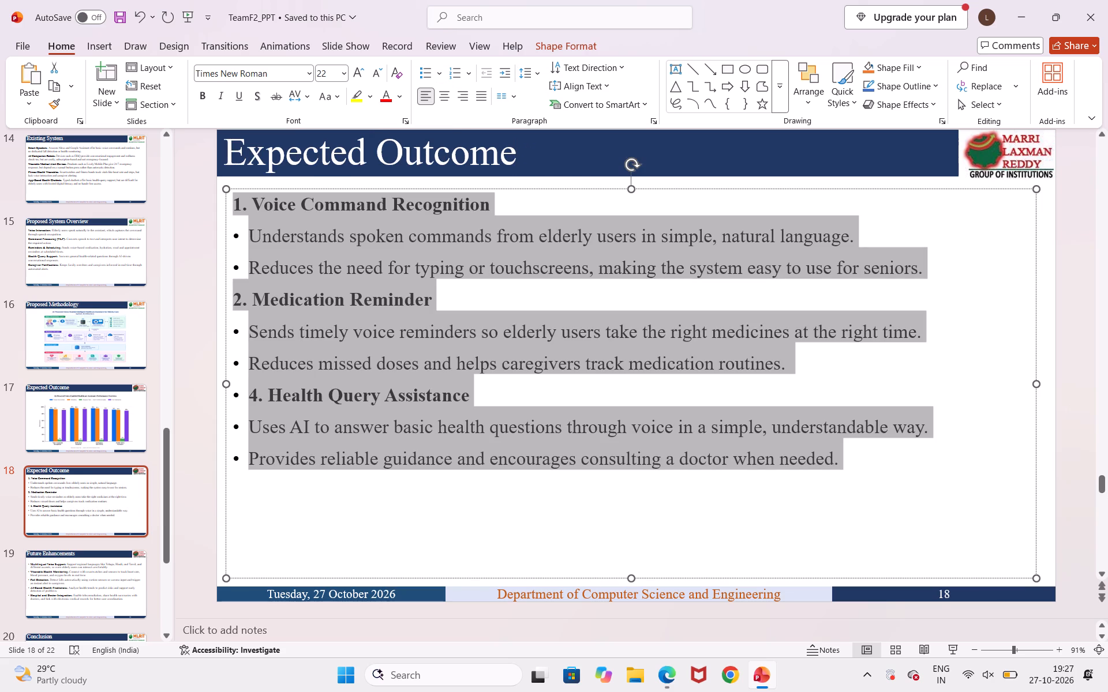
left_click(1052, 457)
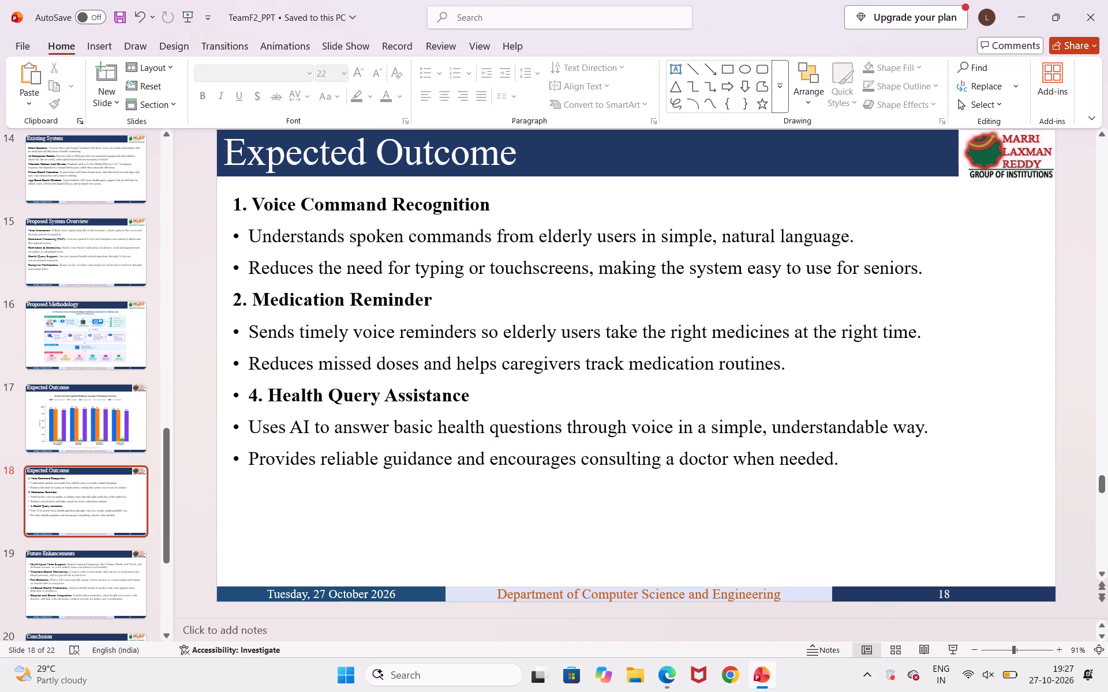
Renumber the Health Query Assistance heading as "3." and remove its bullet so it aligns with the other numbered headings.
left_click(261, 394)
key("BackSpace")
key("BackSpace")
key("3")
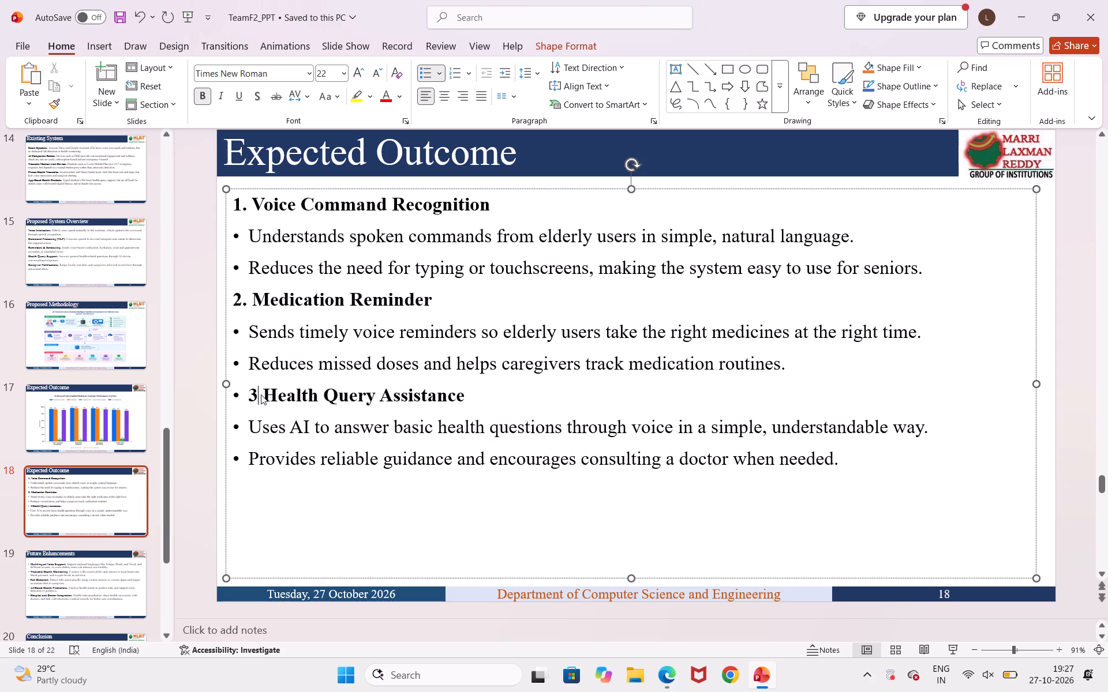
key("period")
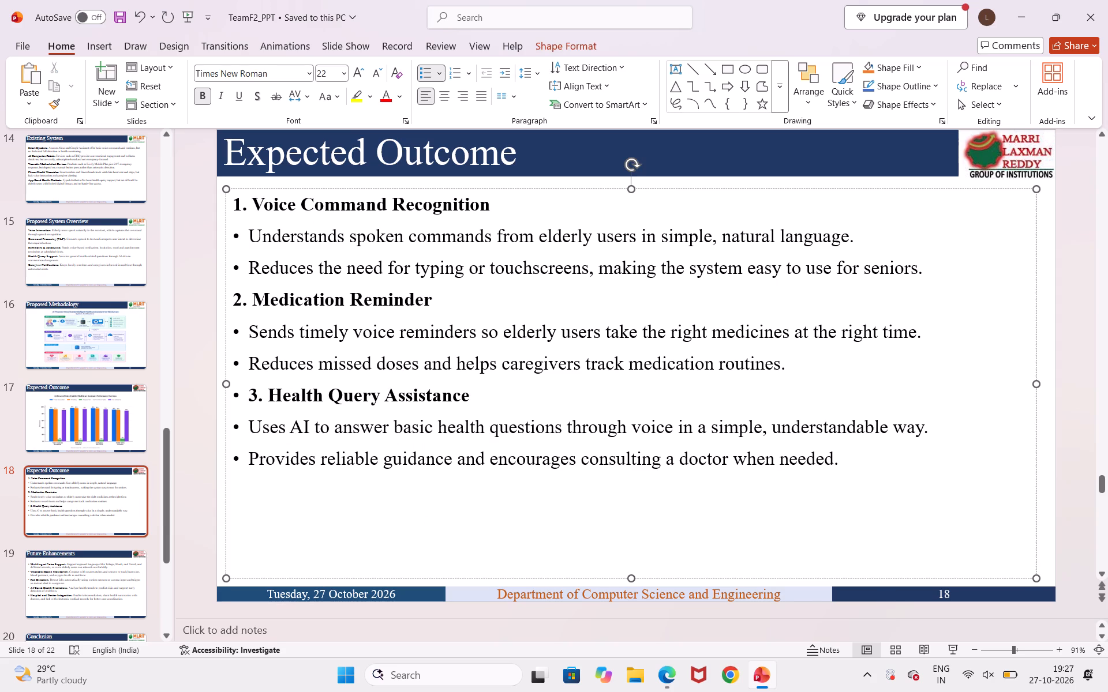
left_click(249, 395)
key("BackSpace")
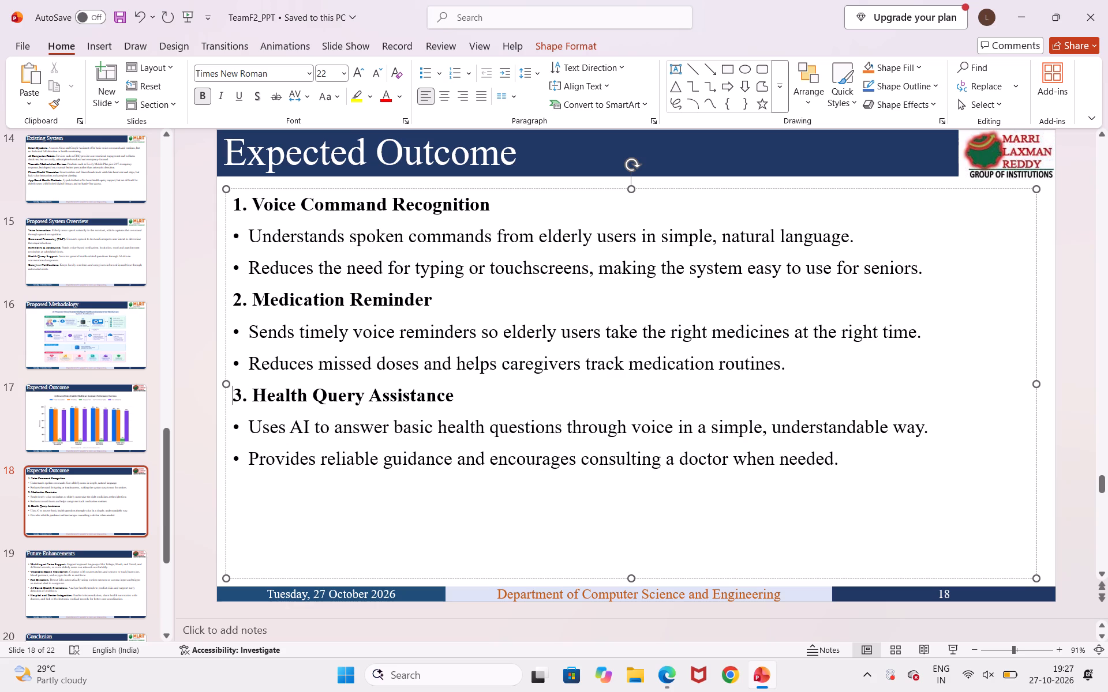
left_click(1051, 562)
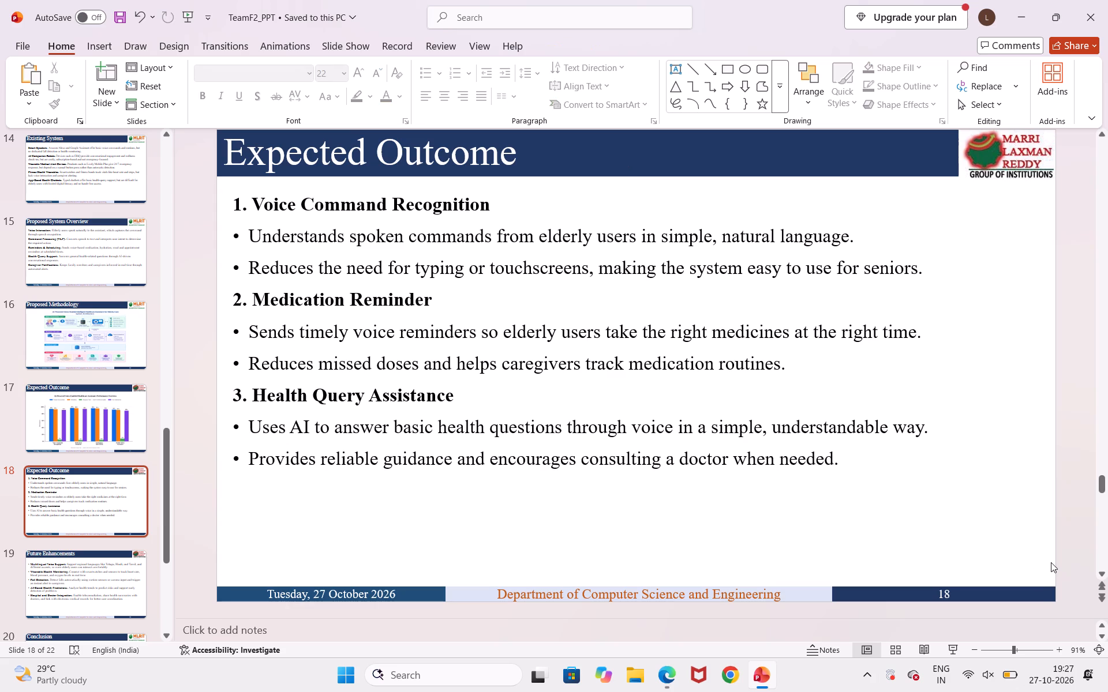
Find the next "sos" and delete the "Provides rapid SOS alerts" bullet from Conclusion, keeping "Keeps family members" as a separate bullet.
key("ctrl+f")
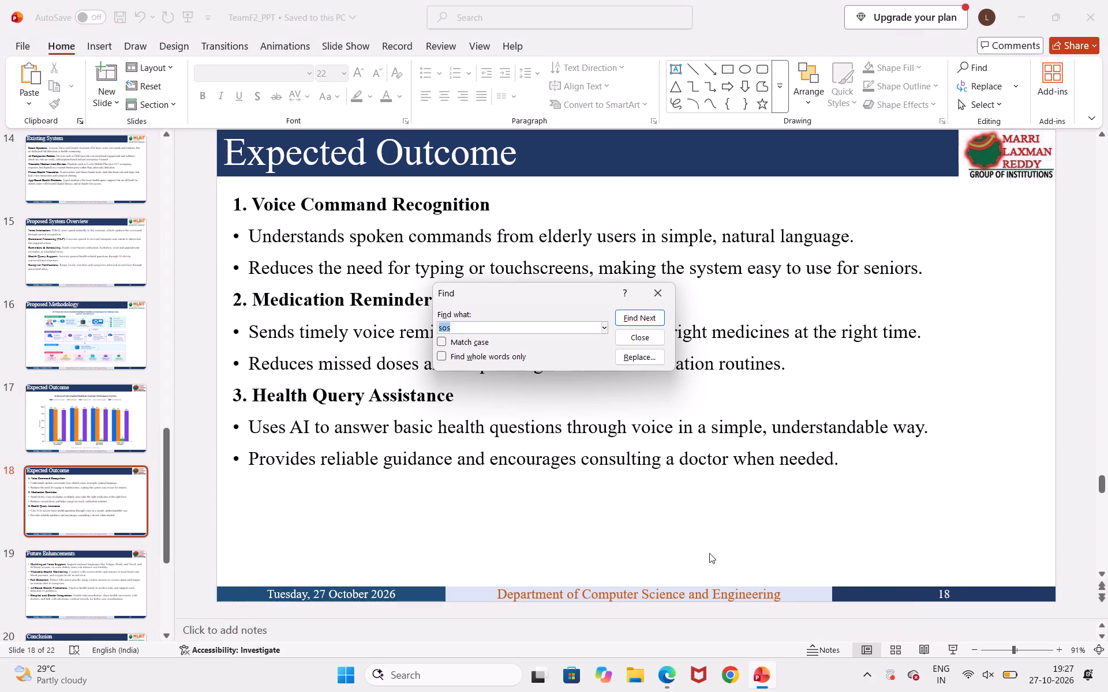
key("Return")
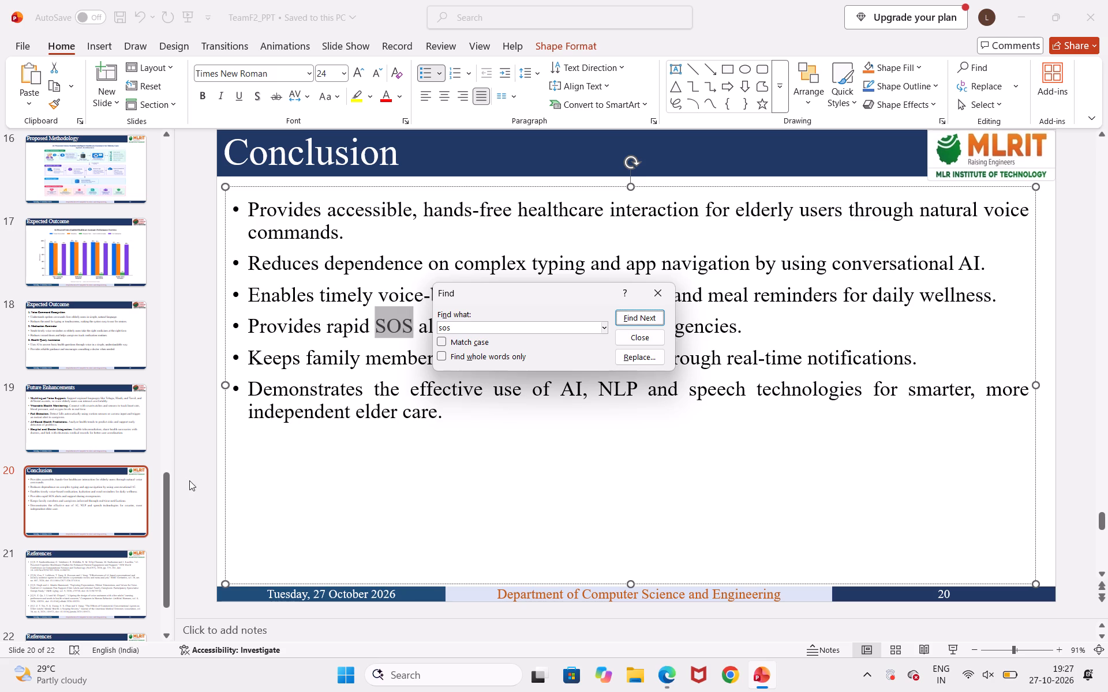
left_click(654, 293)
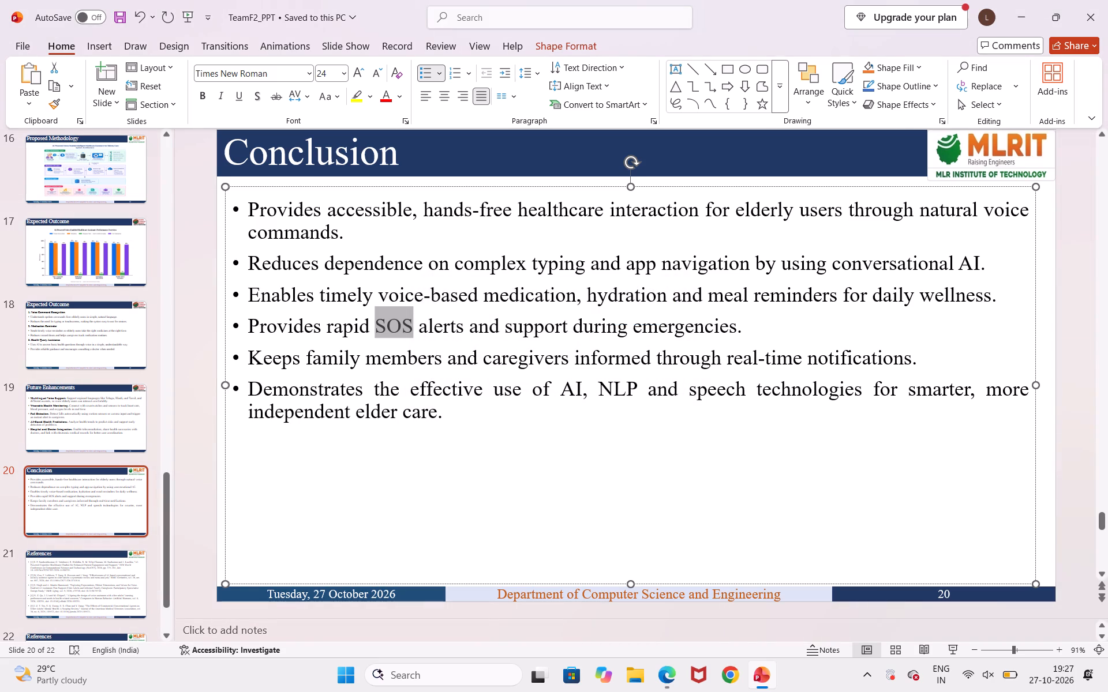
left_click_drag(758, 325, 970, 299)
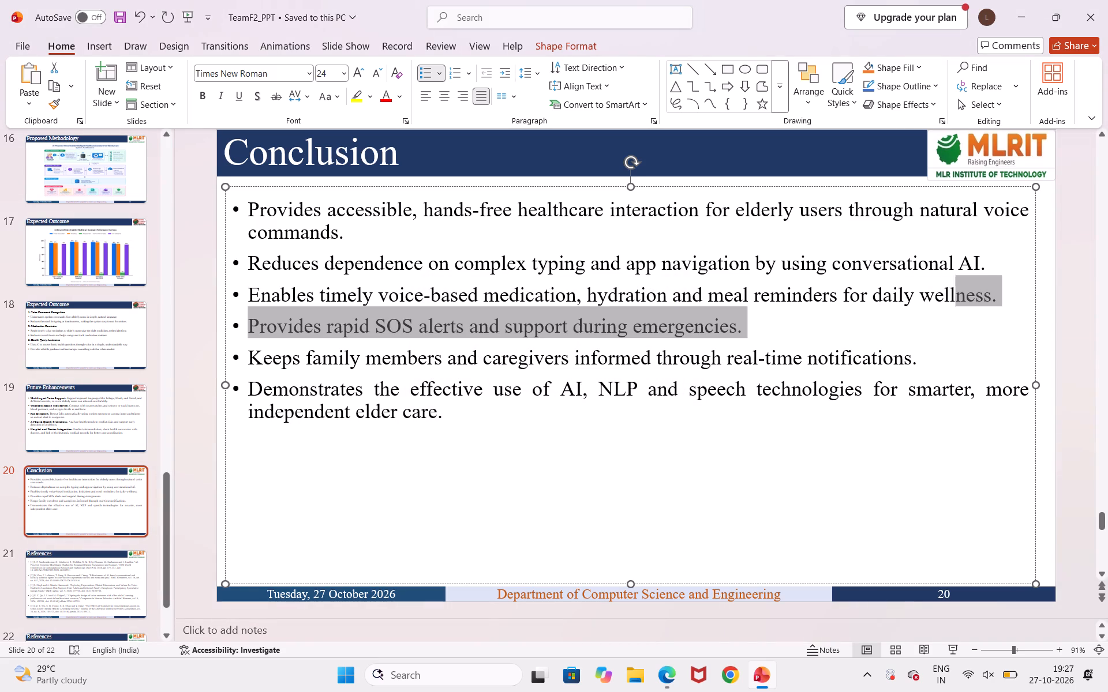
left_click_drag(970, 299, 998, 297)
key("BackSpace")
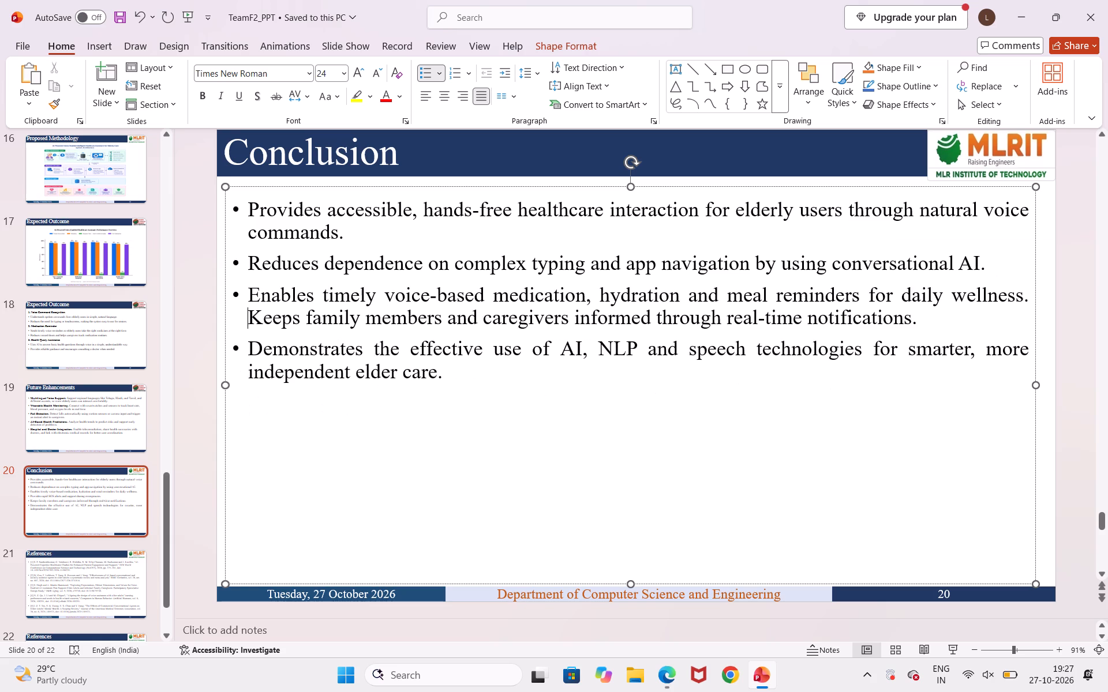
key("Return")
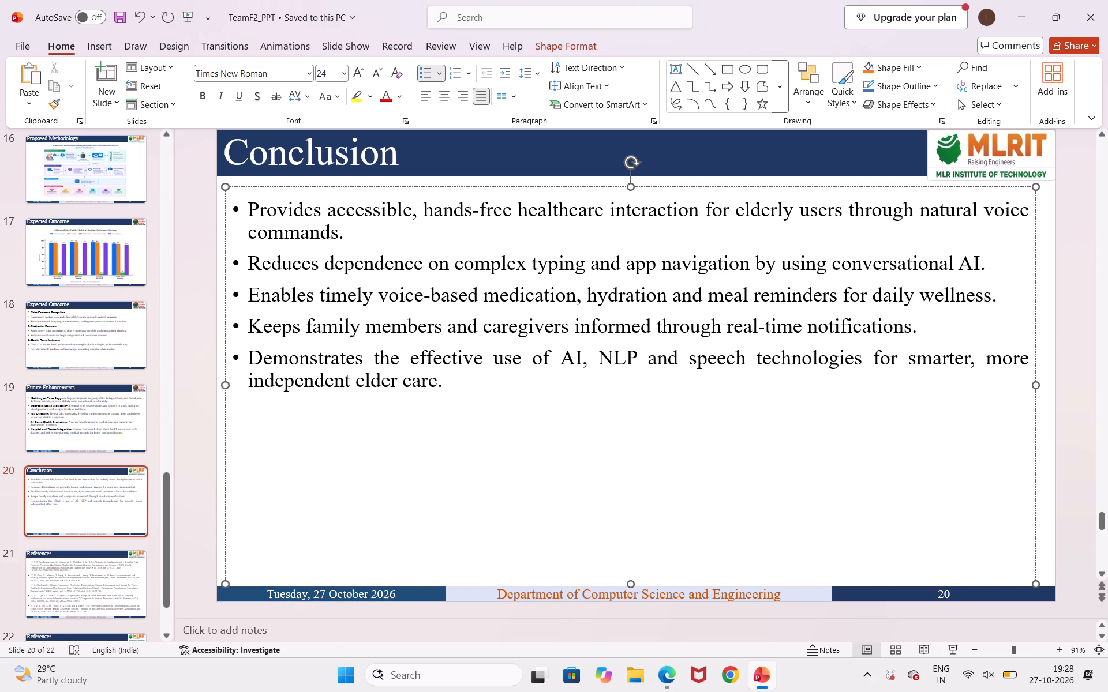
Set the line spacing of all the Conclusion bullets to 1.0.
left_click_drag(447, 378, 392, 324)
left_click_drag(392, 324, 283, 216)
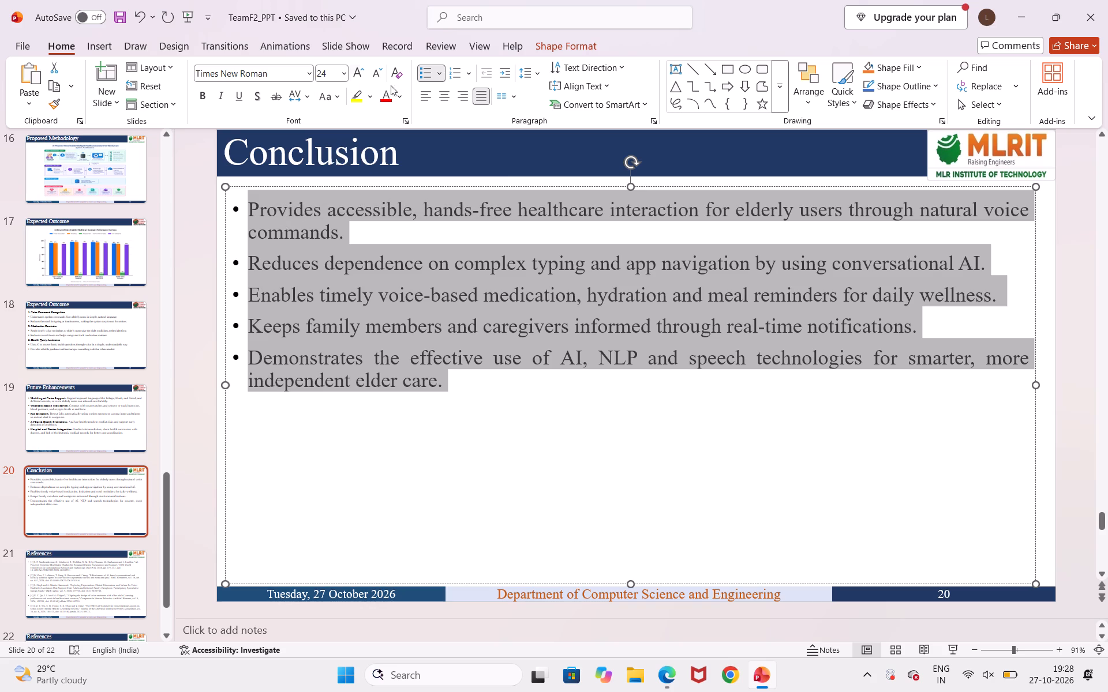
left_click(537, 79)
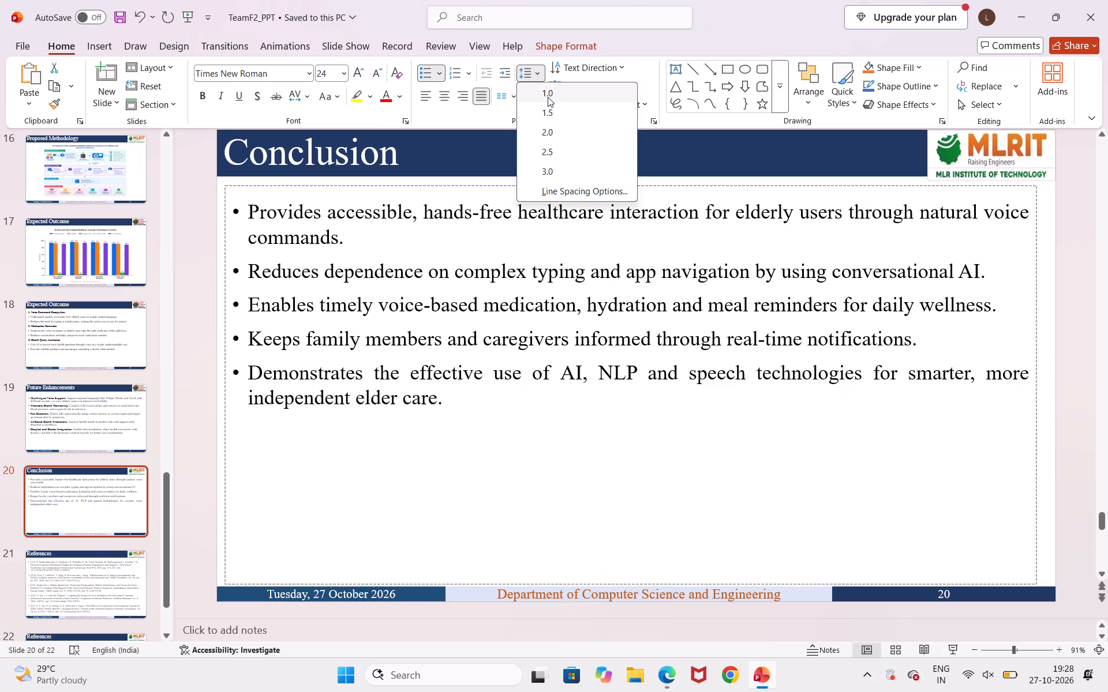
left_click(548, 97)
left_click(1046, 416)
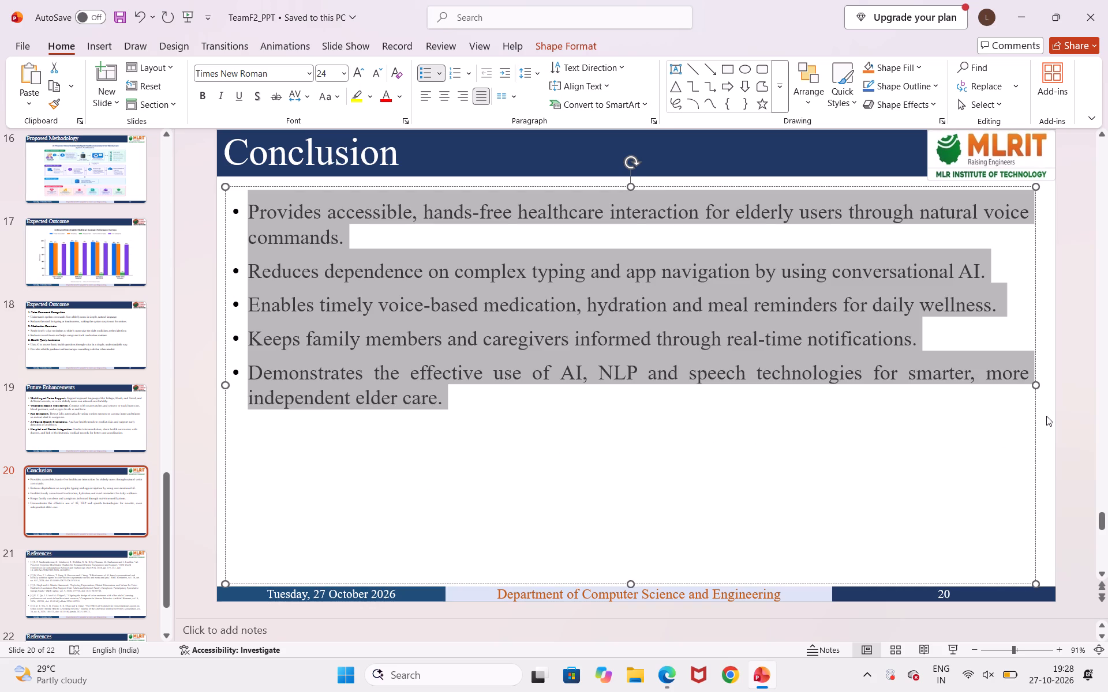
left_click(836, 360)
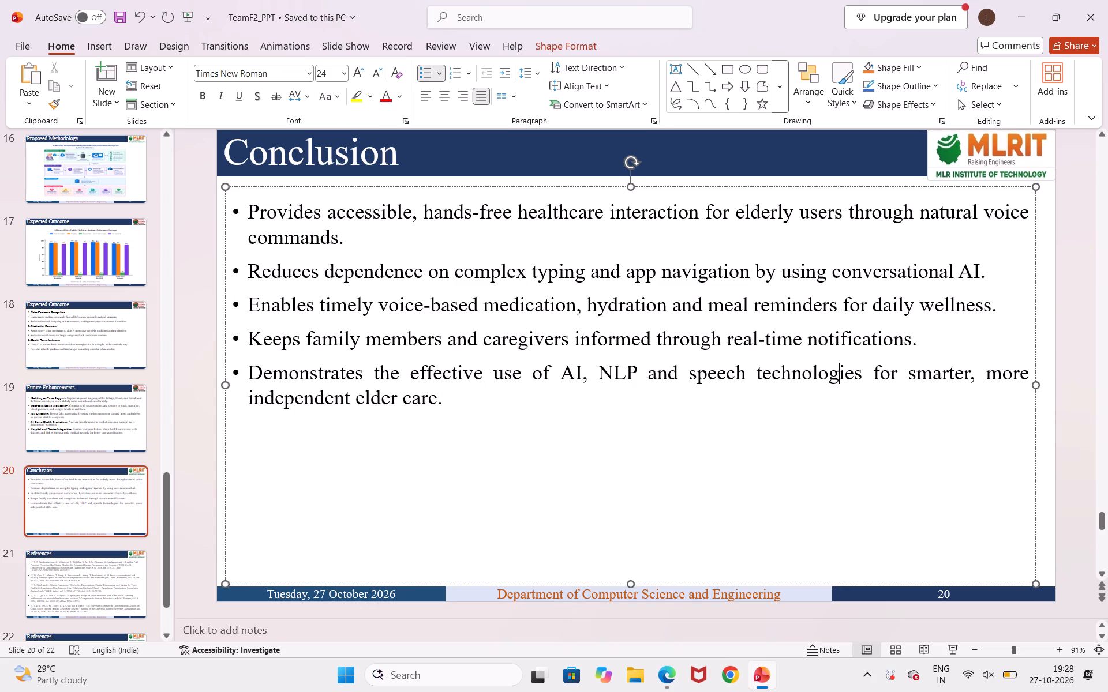
Narrow the Conclusion body text box slightly by moving its right edge inward.
left_click_drag(1034, 383, 1028, 382)
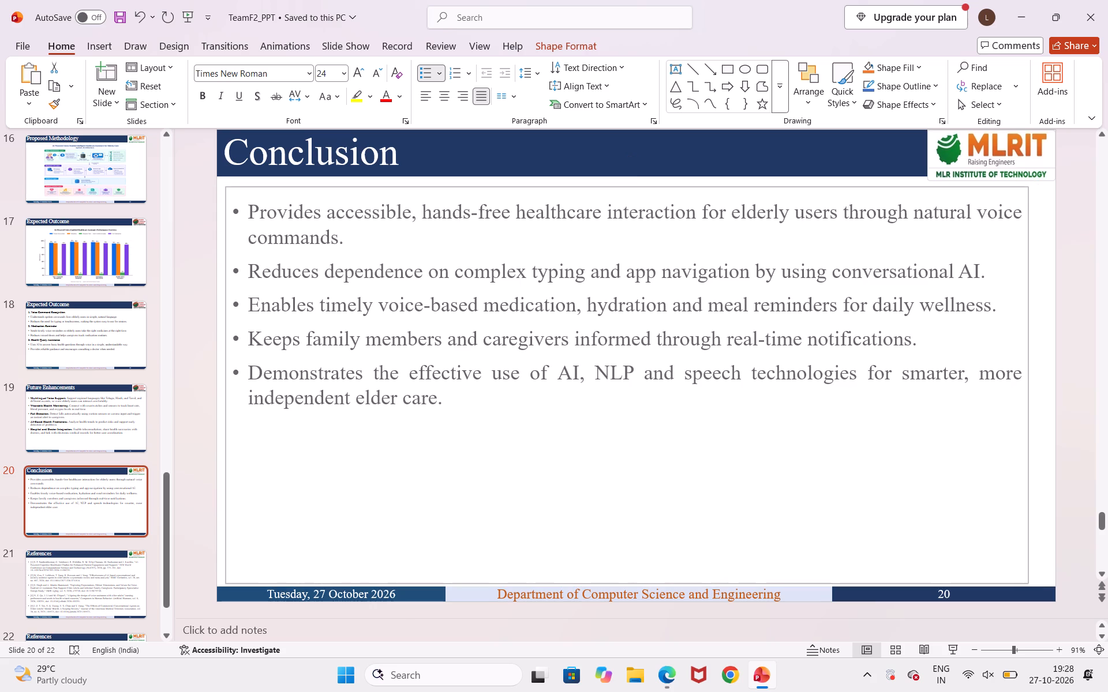
left_click_drag(1028, 382, 1016, 377)
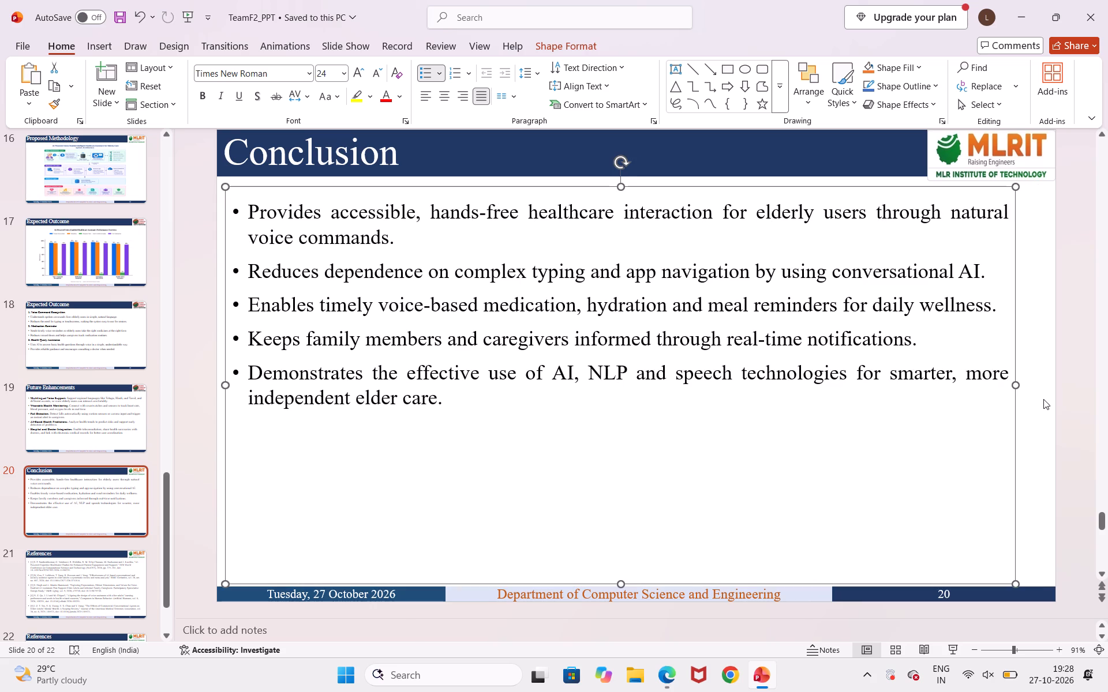
left_click(1043, 399)
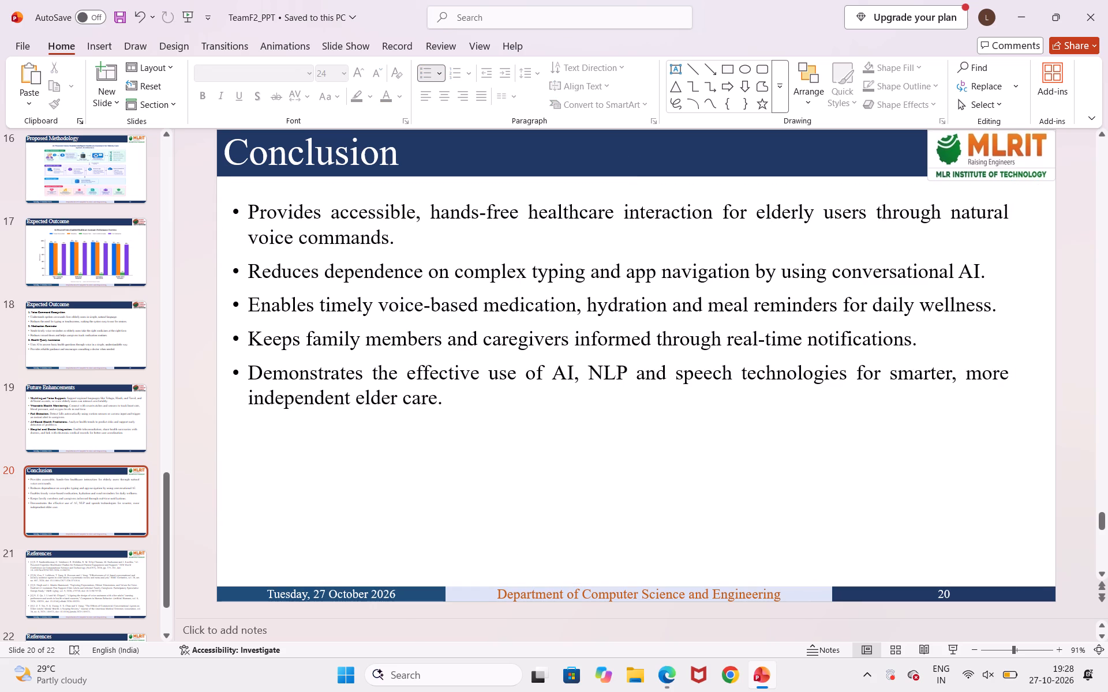
Look at the first References slide, then return to the title slide and search the presentation for any remaining "sos".
scroll(107, 525, "down", 1)
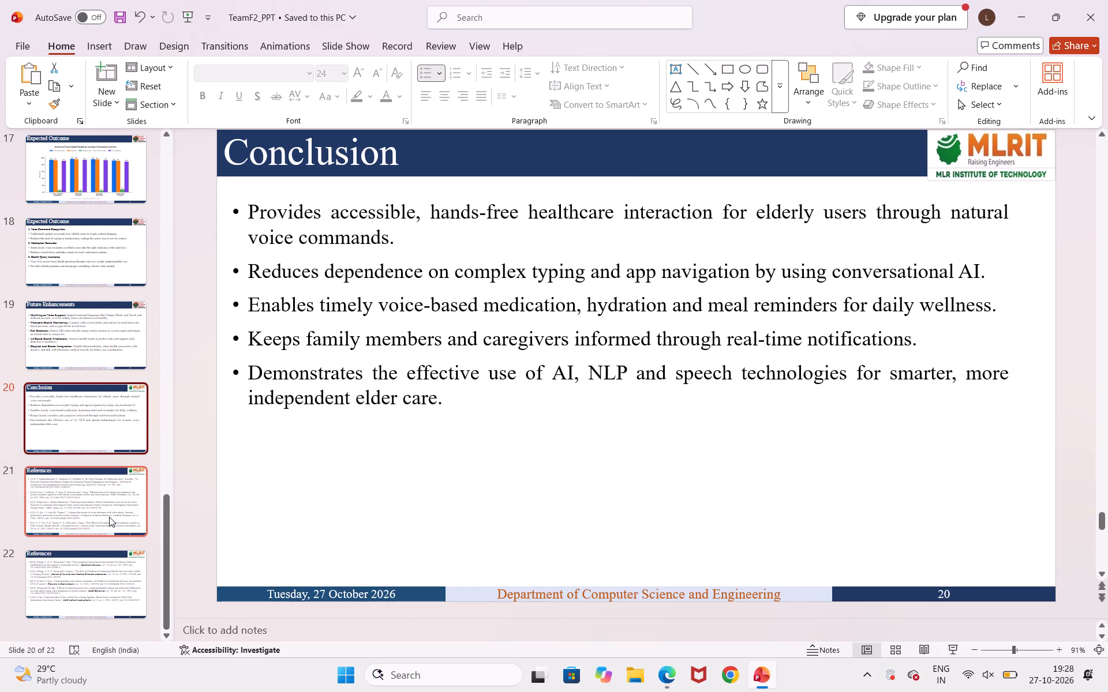
left_click(109, 517)
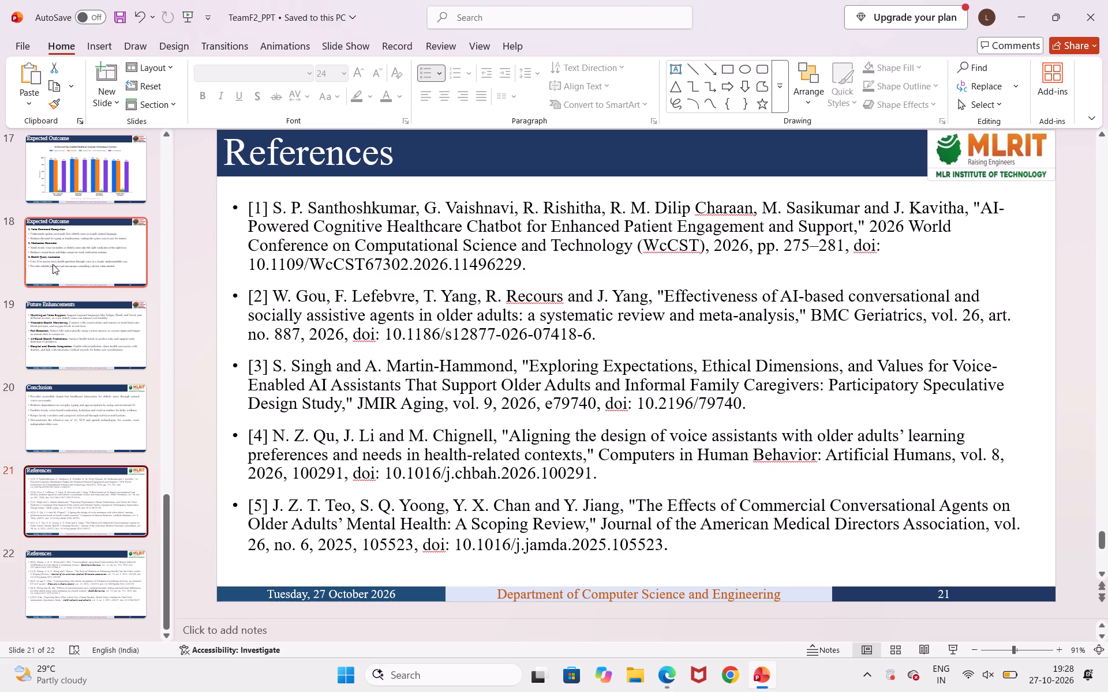
scroll(53, 264, "up", 8)
left_click(78, 198)
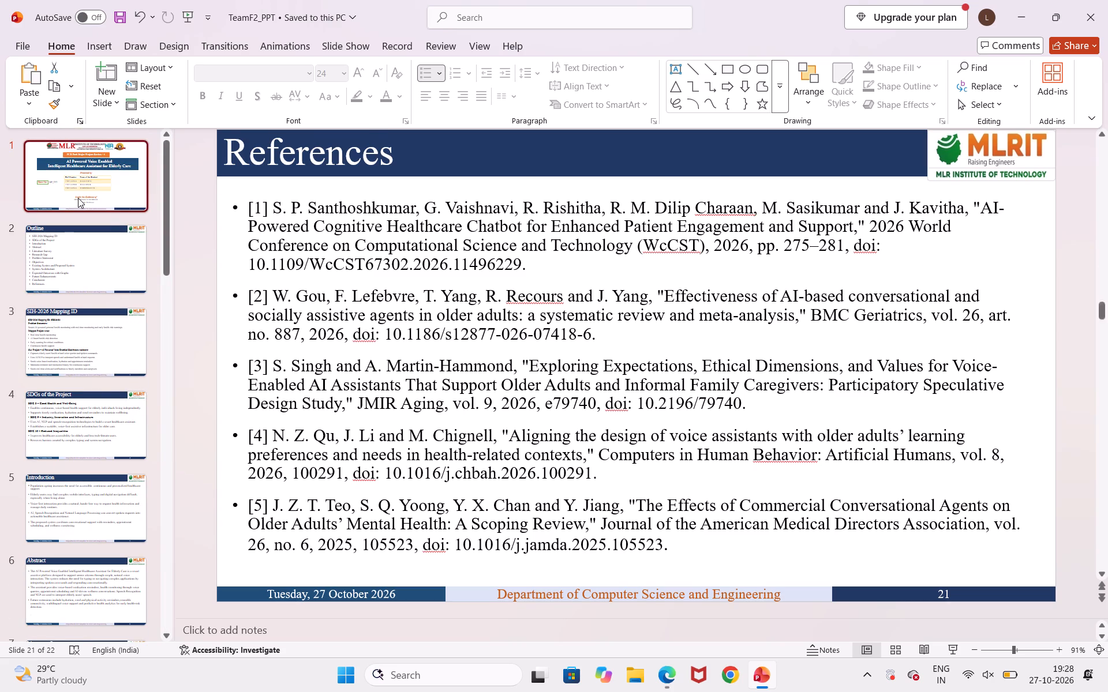
key("ctrl+f")
key("Return")
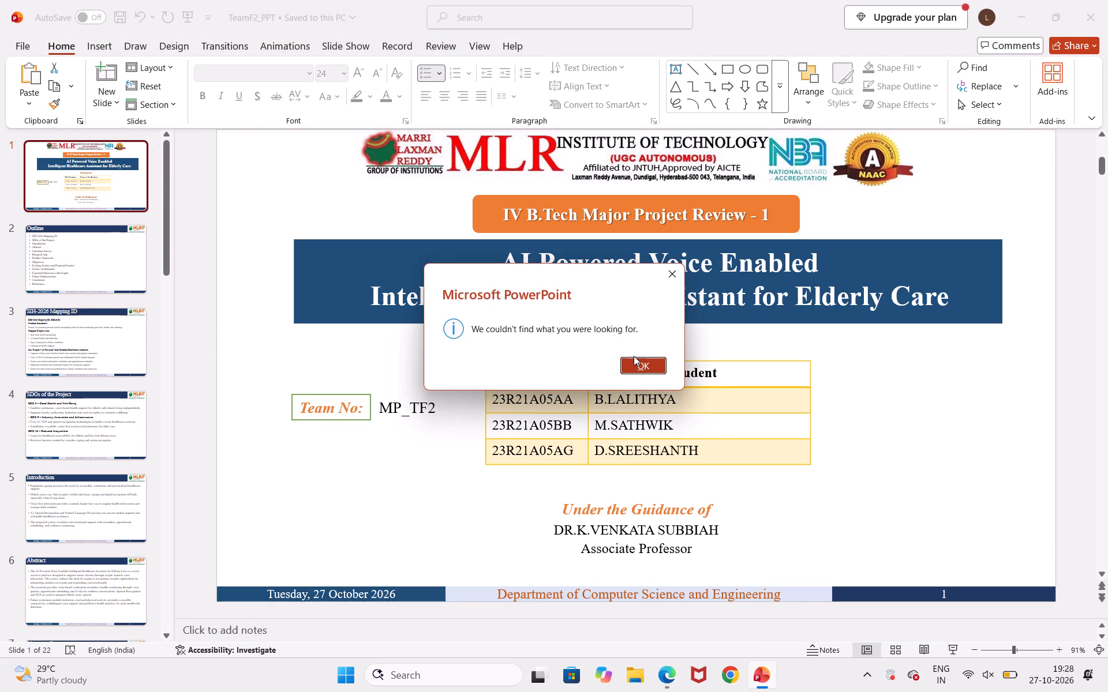
left_click(634, 360)
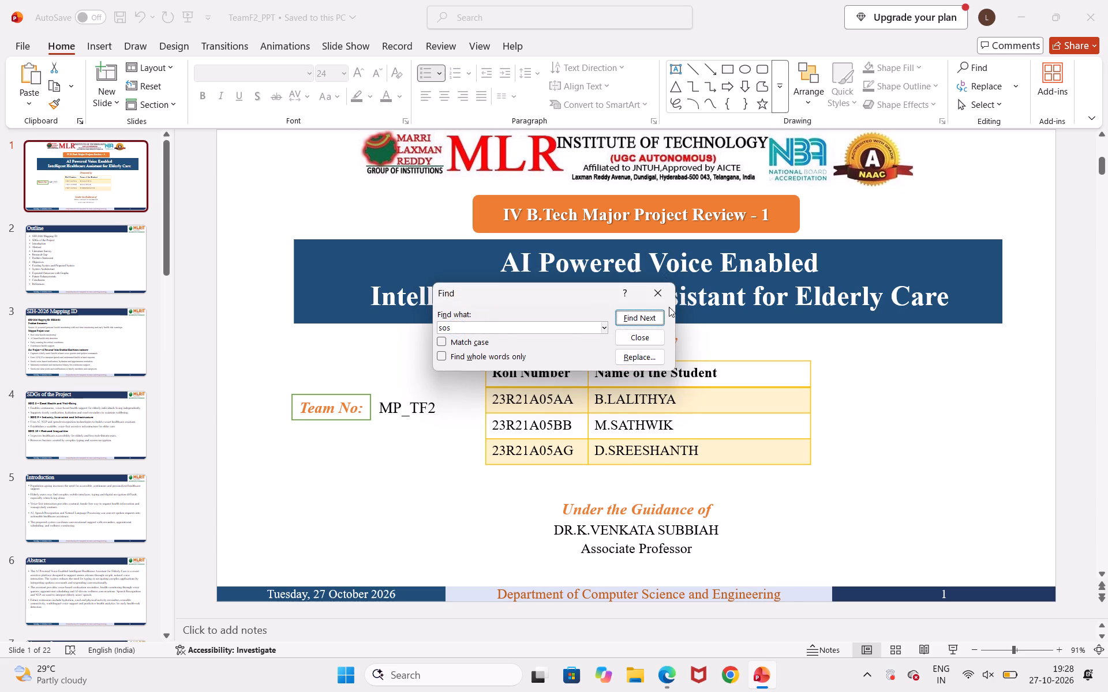
left_click(663, 301)
Run a general search for "sos" from the title slide as a second check.
left_click(503, 18)
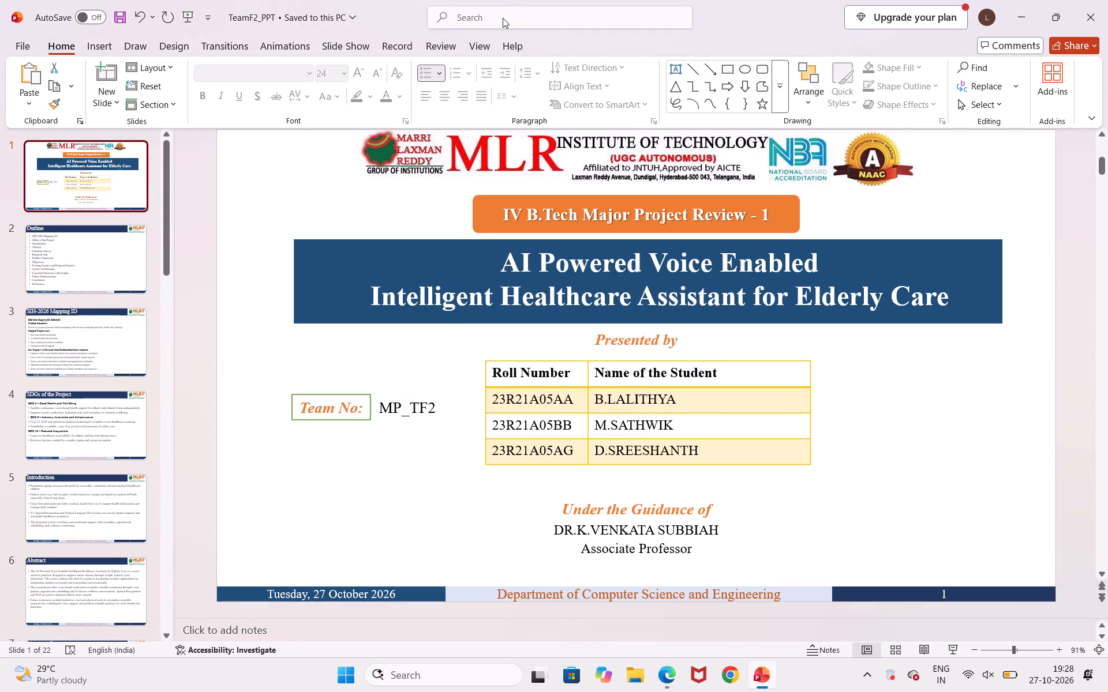
type("sos")
key("Return")
Clear the general search text and search the presentation for "sos" once more from the title slide.
key("Return")
key("ctrl+f")
key("BackSpace")
key("BackSpace")
key("BackSpace")
key("BackSpace")
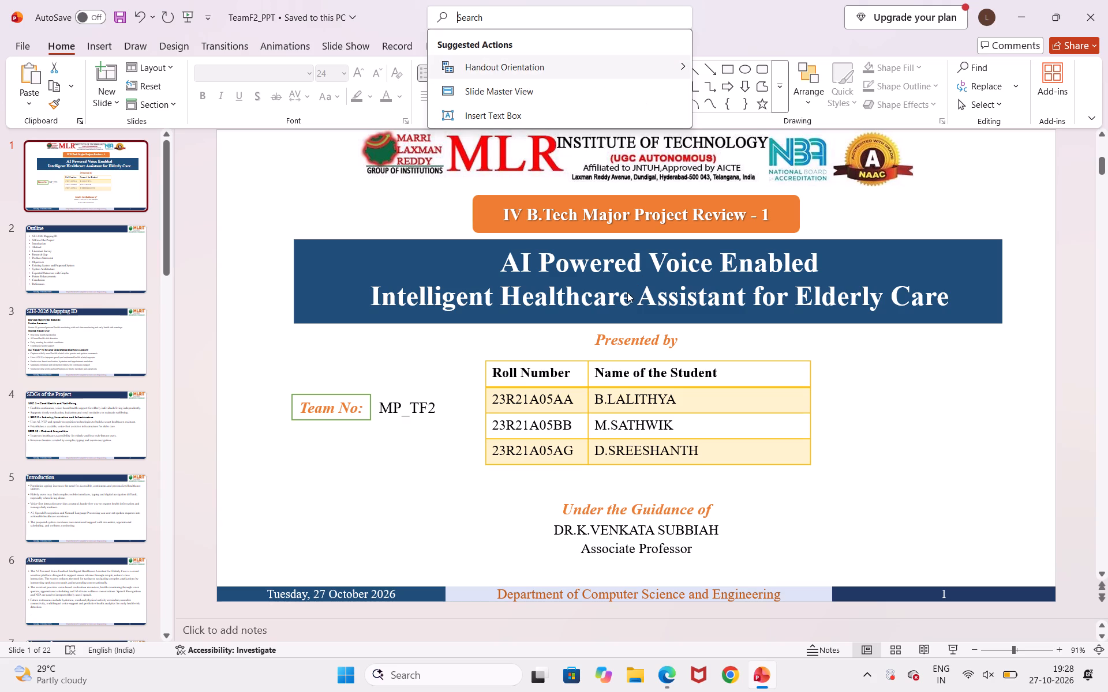
key("ctrl+f")
left_click(989, 218)
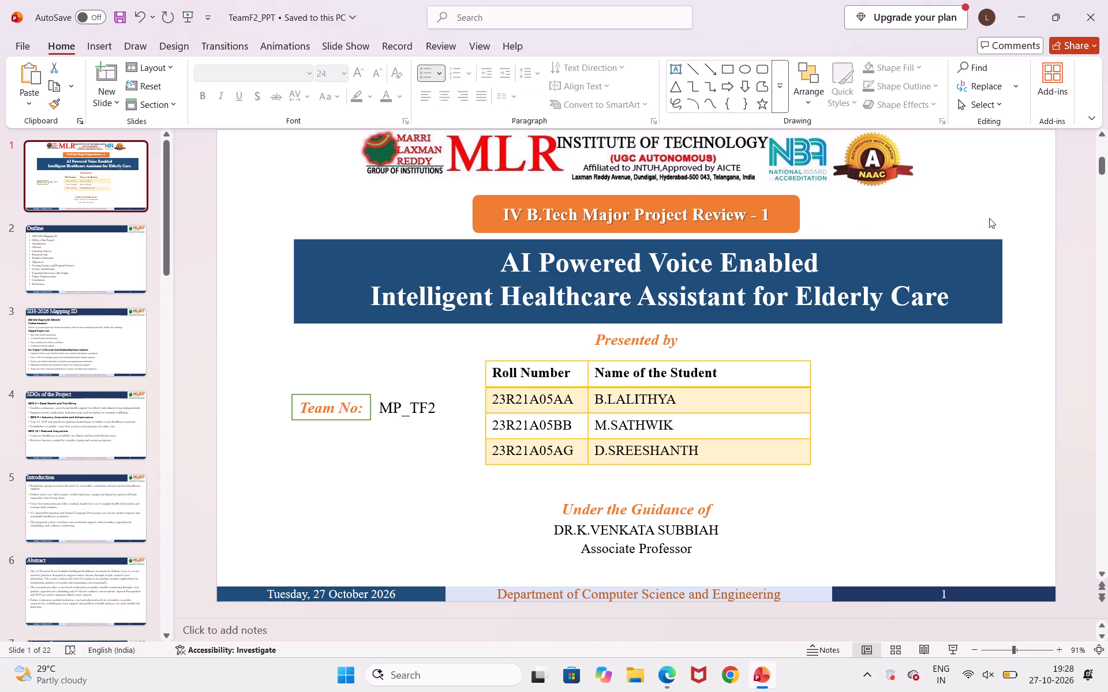
key("ctrl+f")
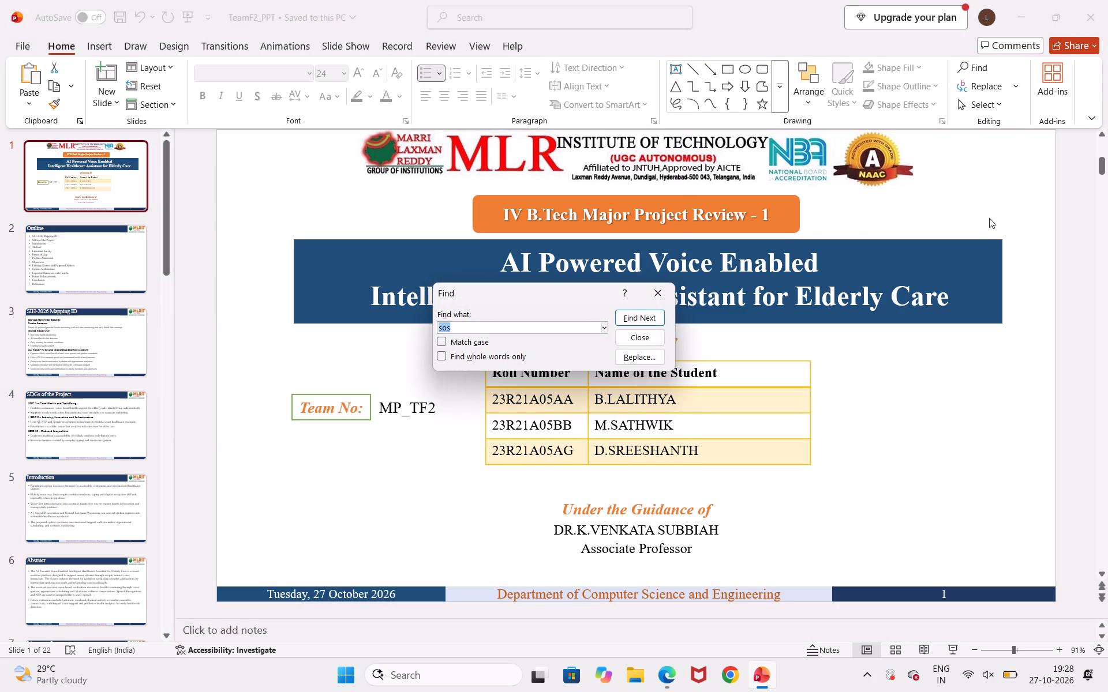
key("Return")
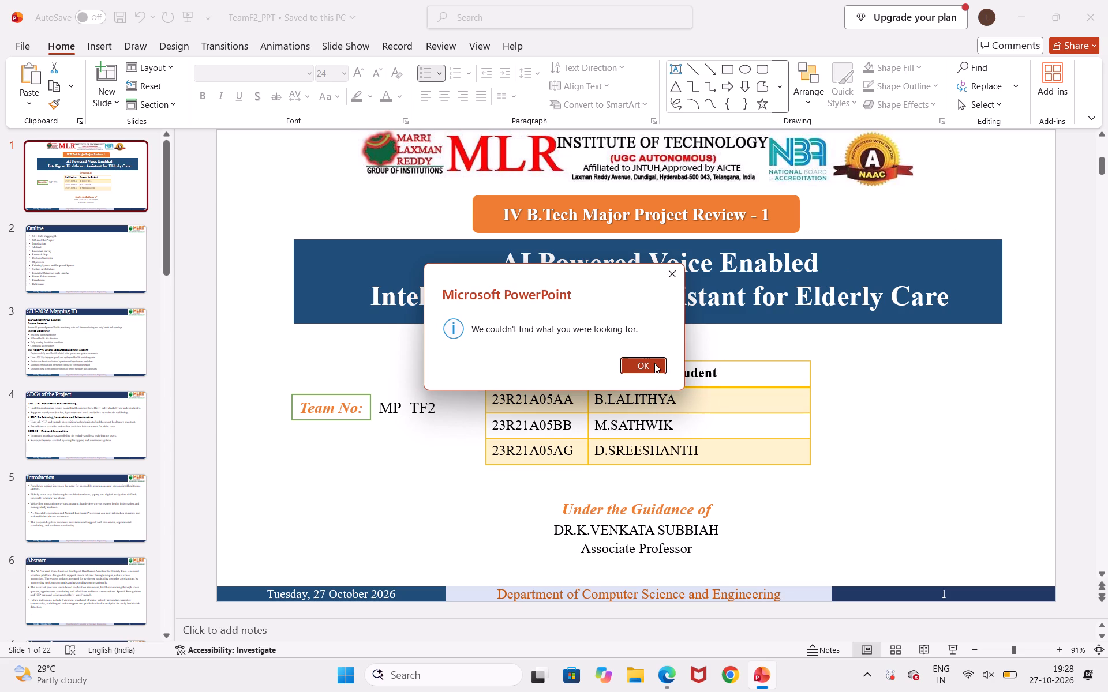
left_click(654, 363)
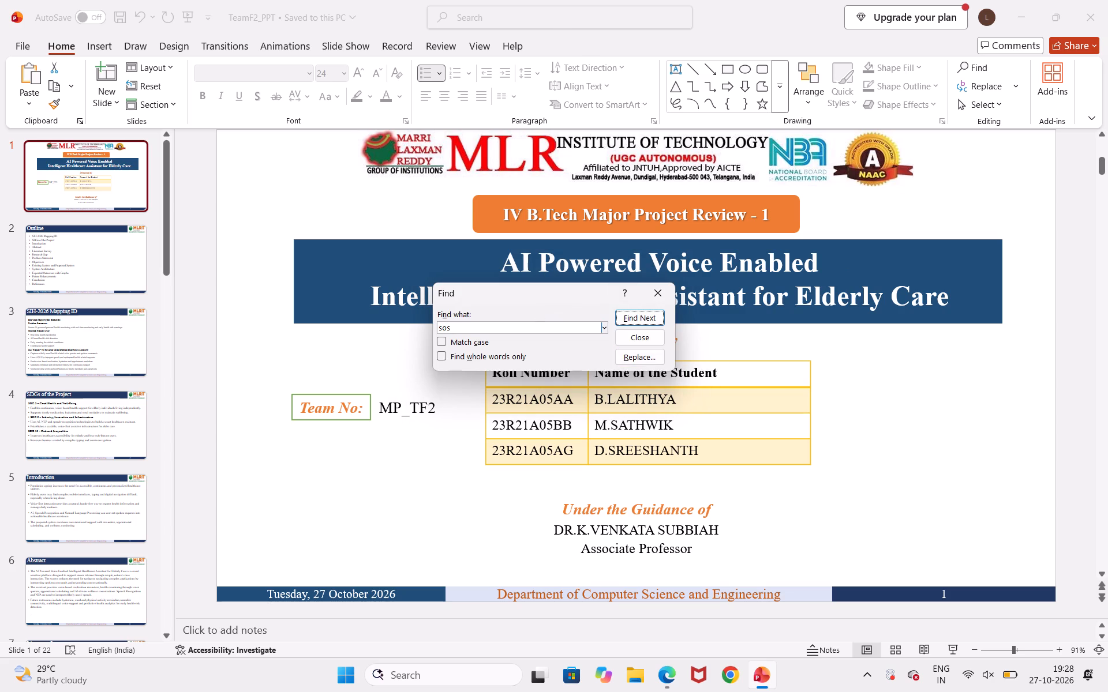
Find "alerts" and delete the bullet about real-time alerts and notifications to family members and caregivers on the SIH-2026 Mapping ID slide.
left_click(534, 328)
key("BackSpace")
key("BackSpace")
type("alerts")
key("Return")
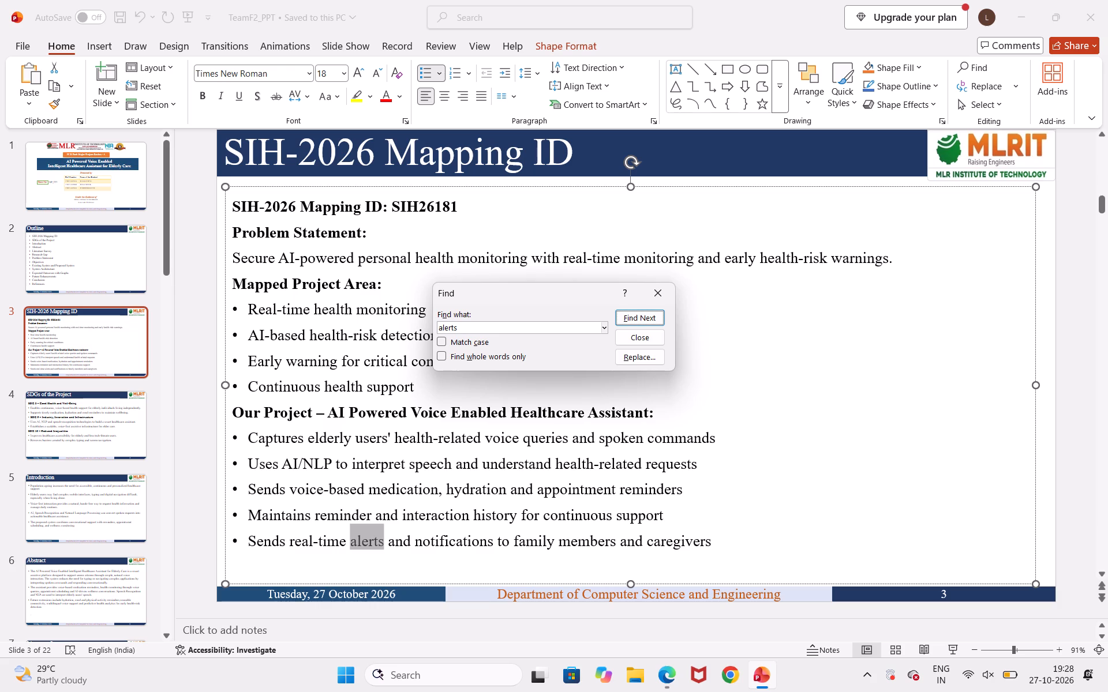
left_click(653, 286)
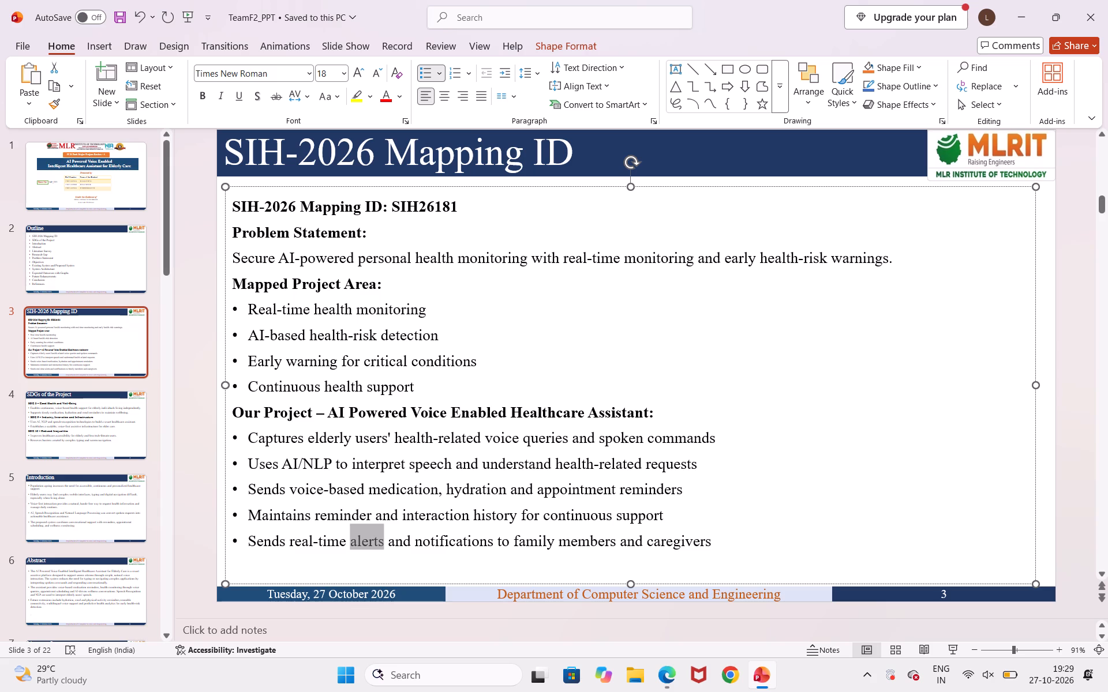
left_click_drag(713, 542, 697, 517)
key("BackSpace")
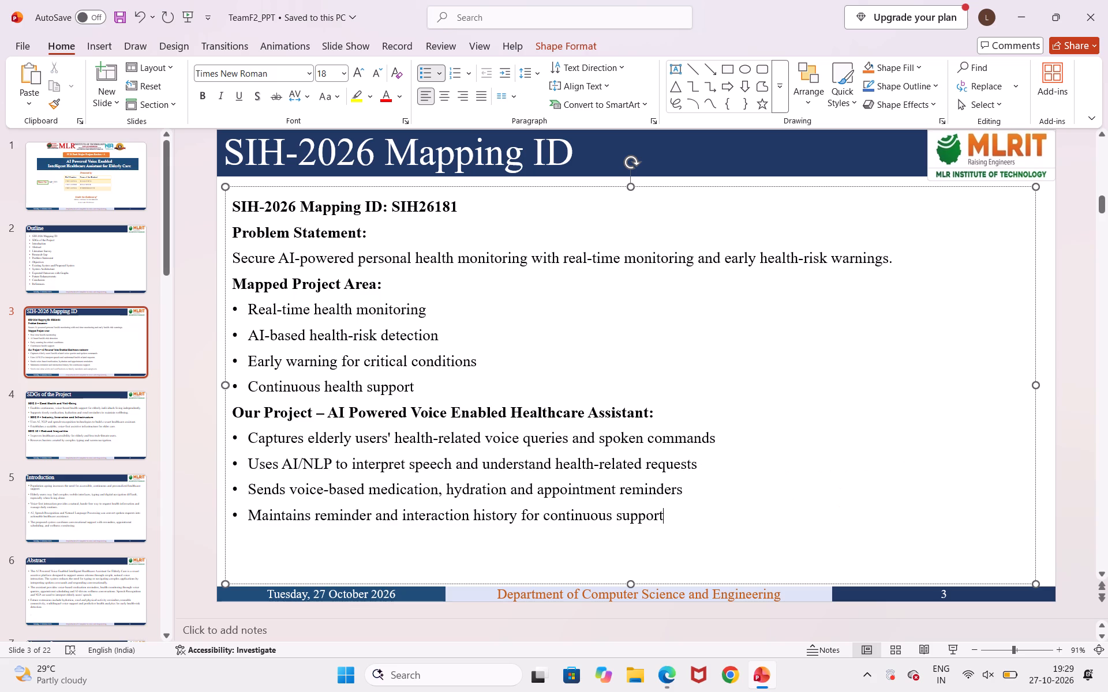
left_click(1051, 518)
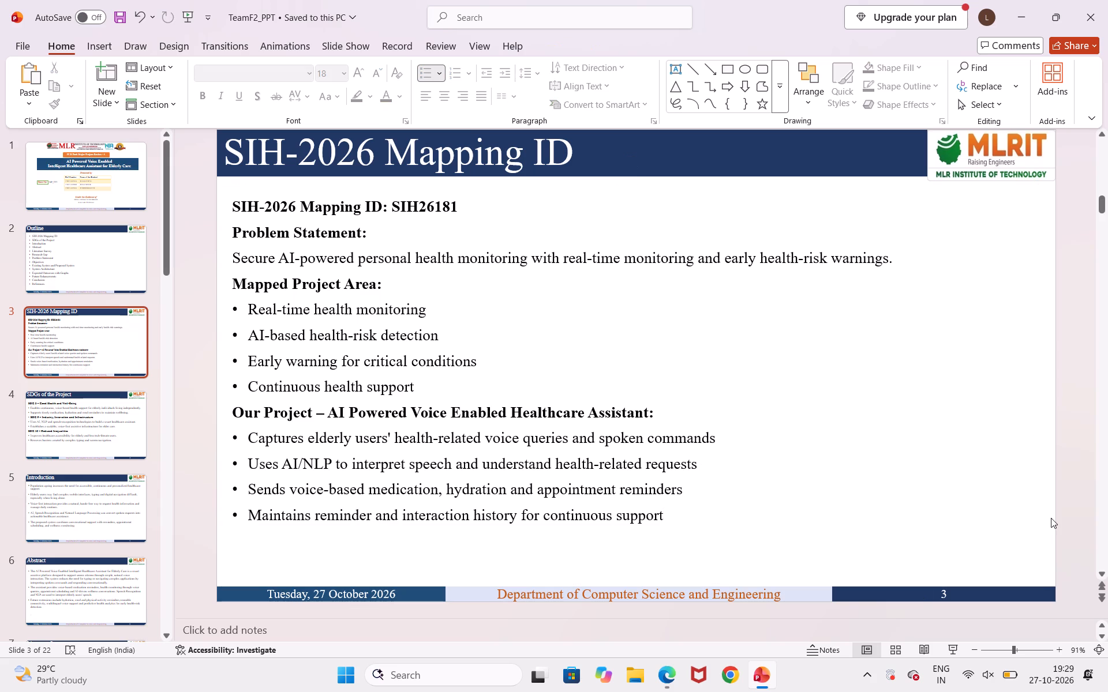
Search for "alert" through to the Research Gap slide and delete "emergency alerts through" from its second bullet.
key("ctrl+f")
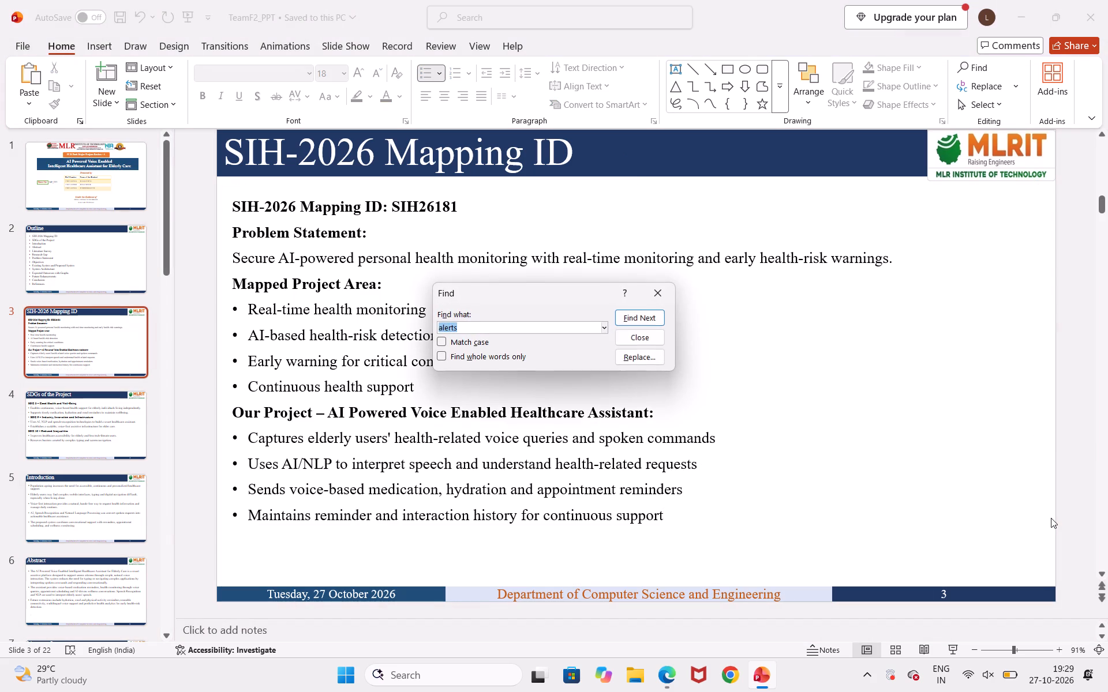
key("BackSpace")
type("alerts")
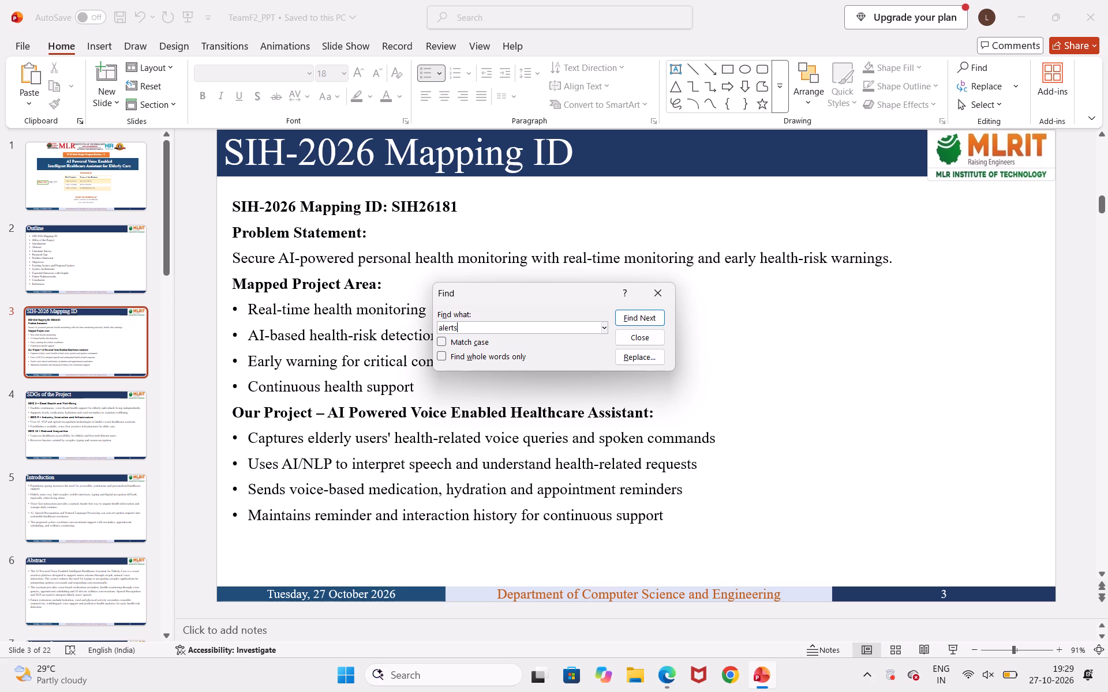
key("BackSpace")
key("Return")
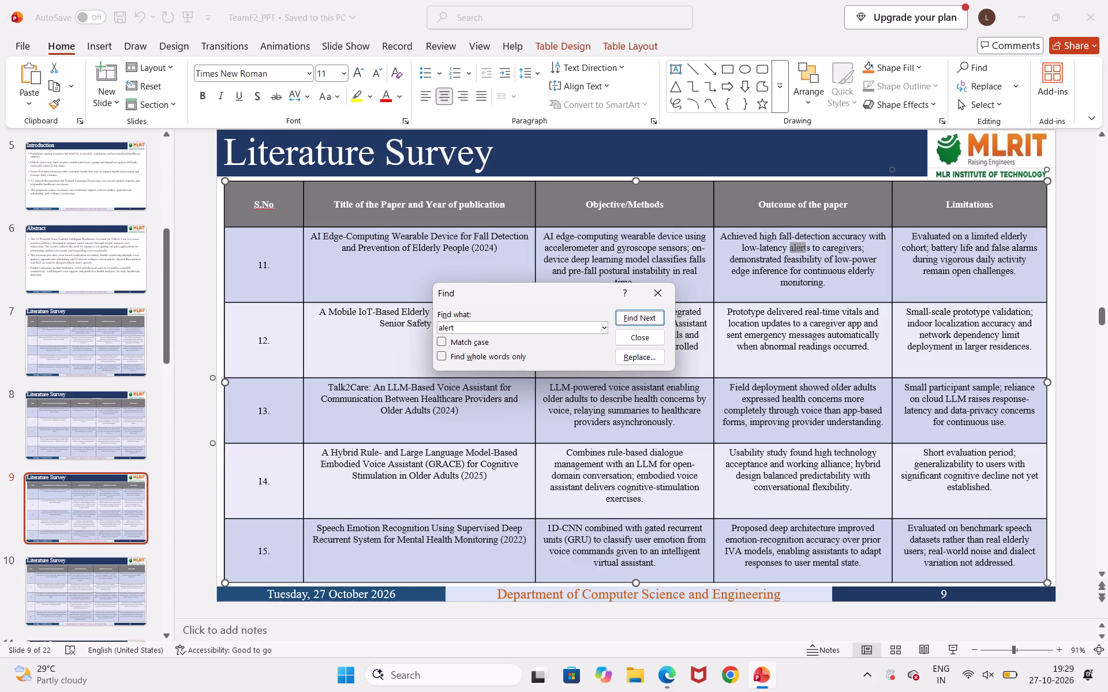
left_click(629, 310)
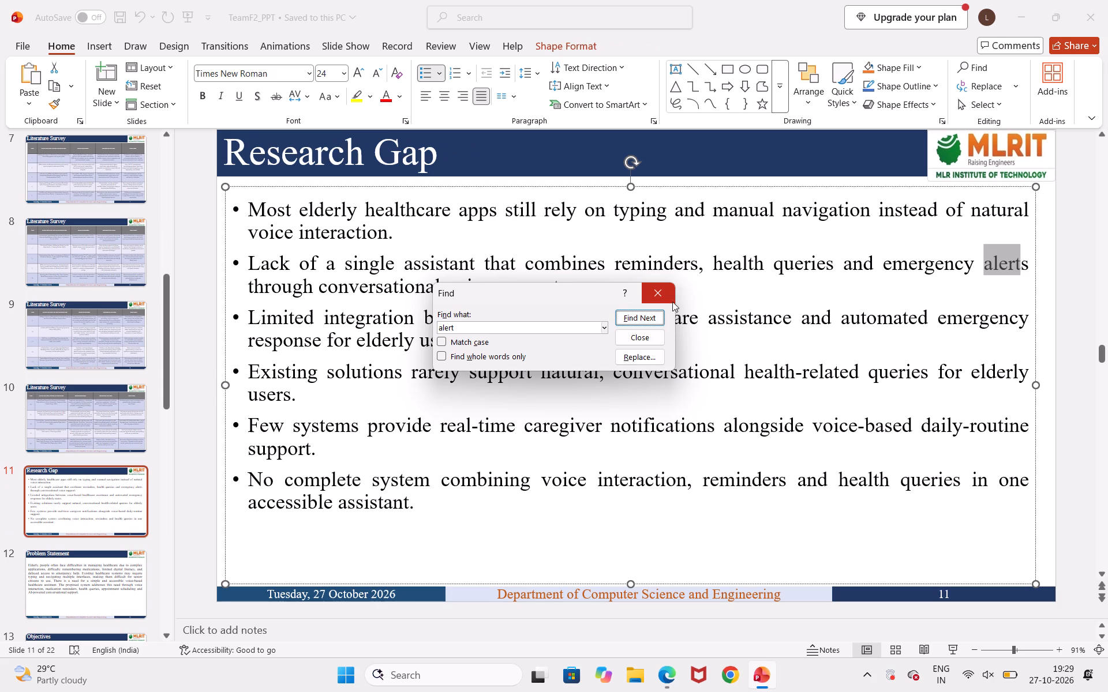
left_click(660, 292)
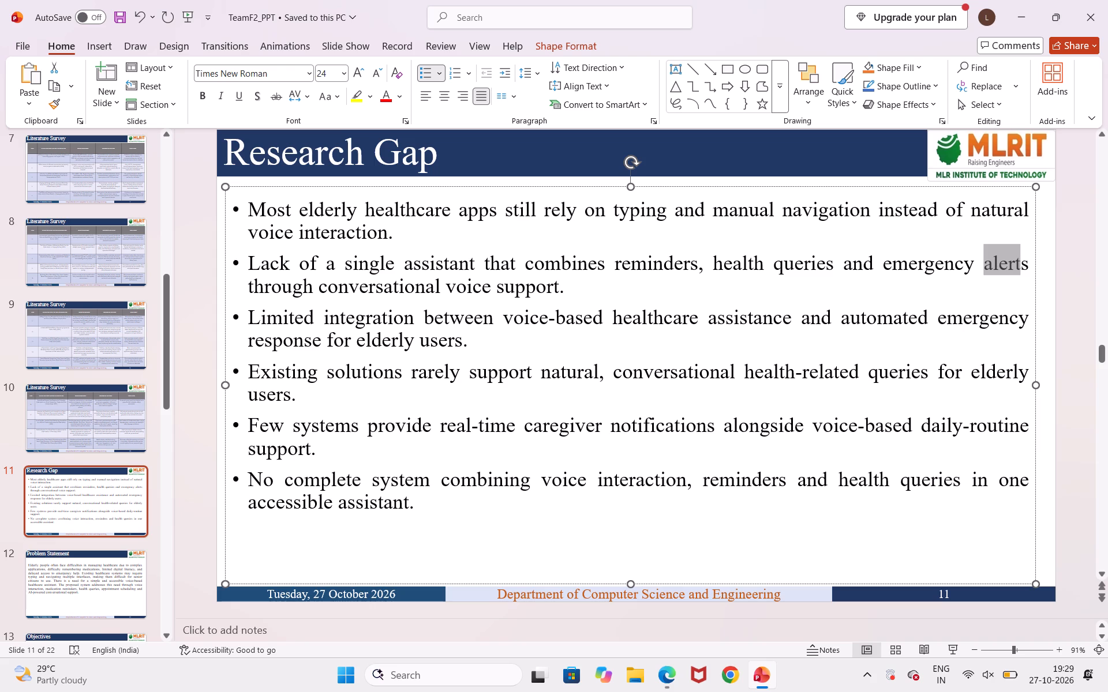
left_click_drag(310, 286, 835, 260)
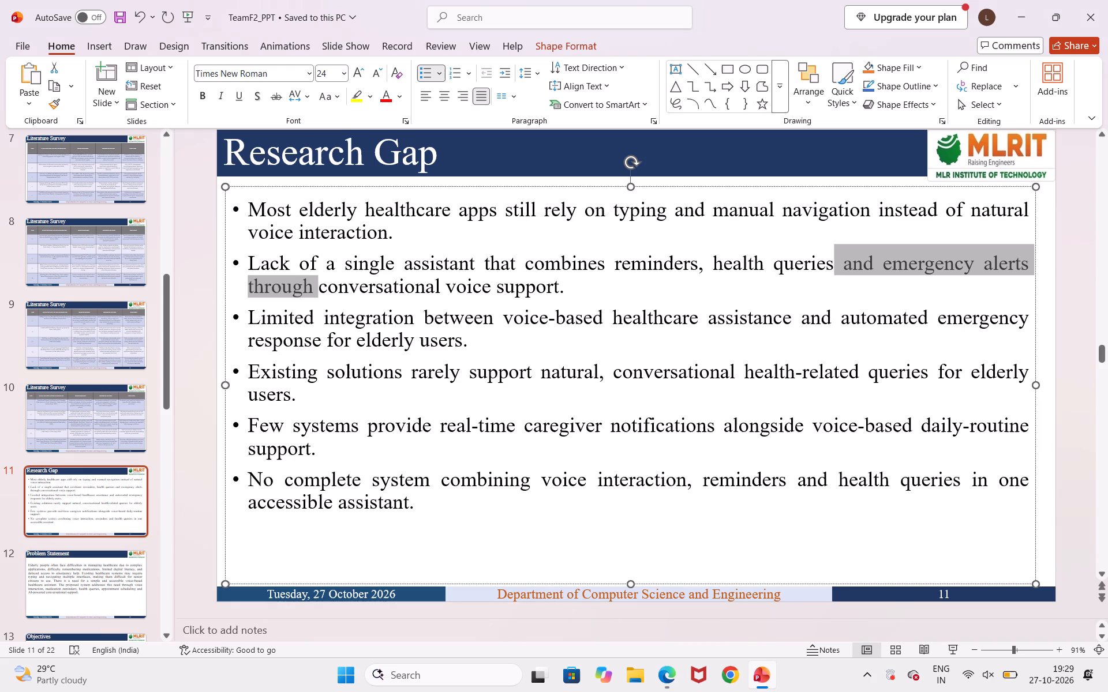
left_click_drag(835, 260, 874, 265)
key("BackSpace")
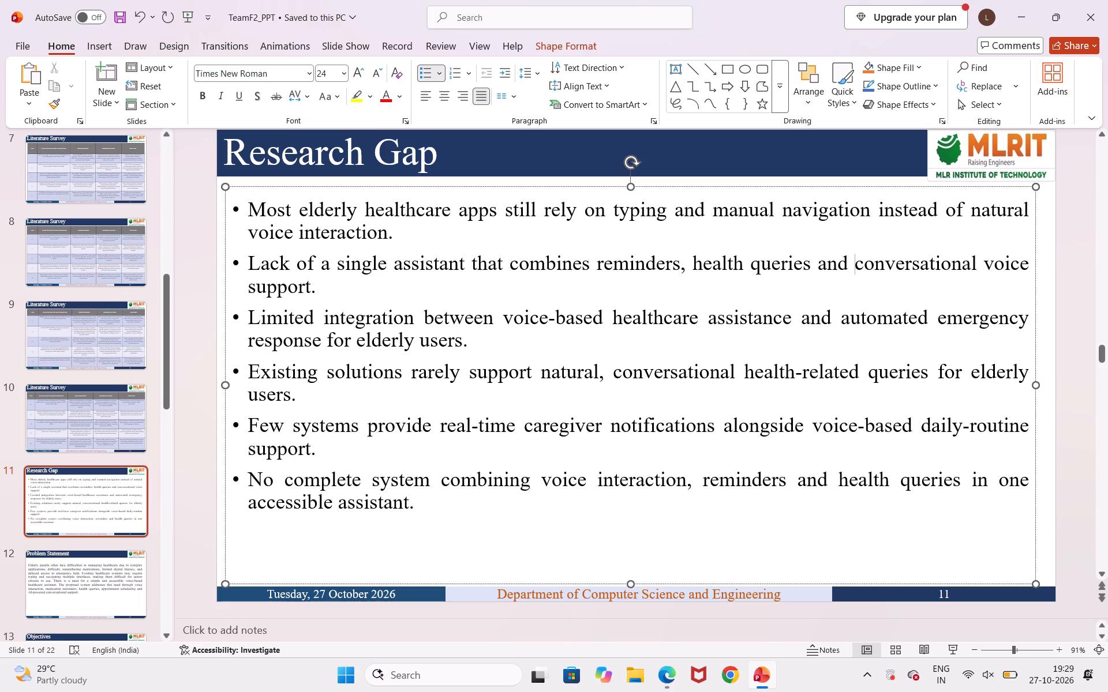
left_click(1045, 431)
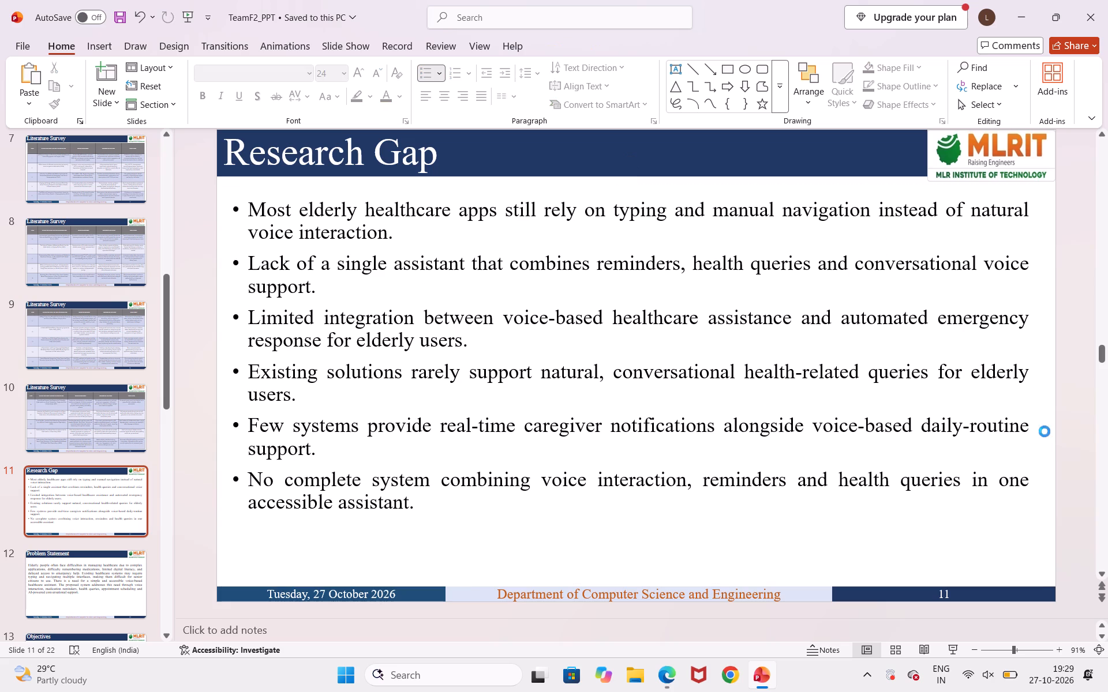
key("ctrl+f")
key("Return")
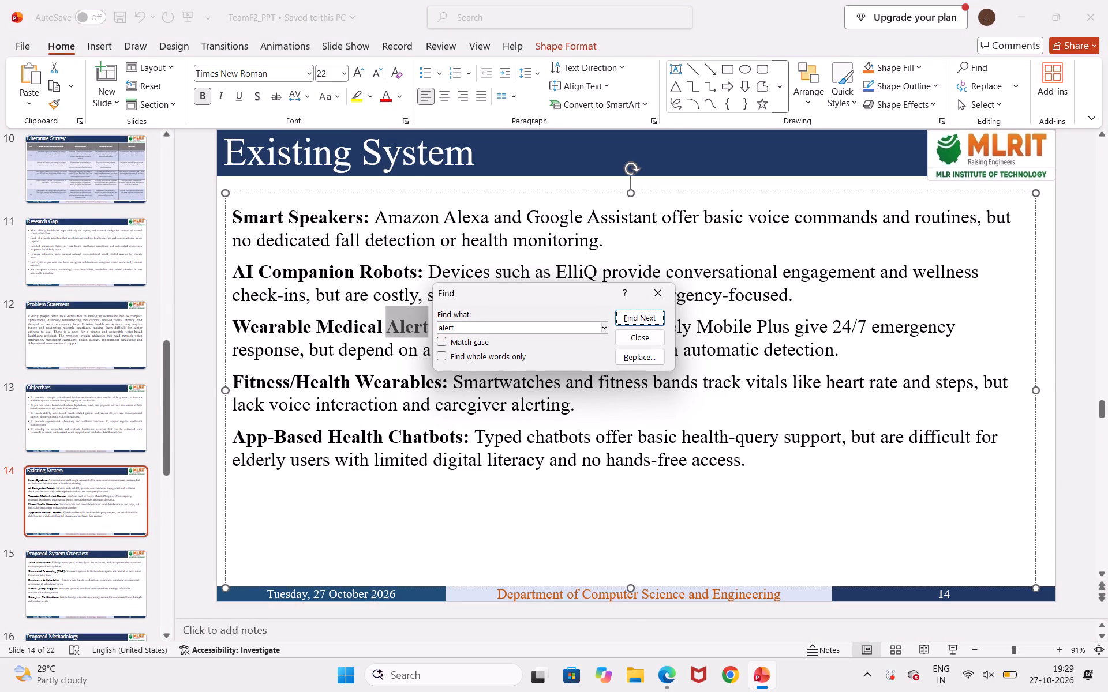
left_click(664, 299)
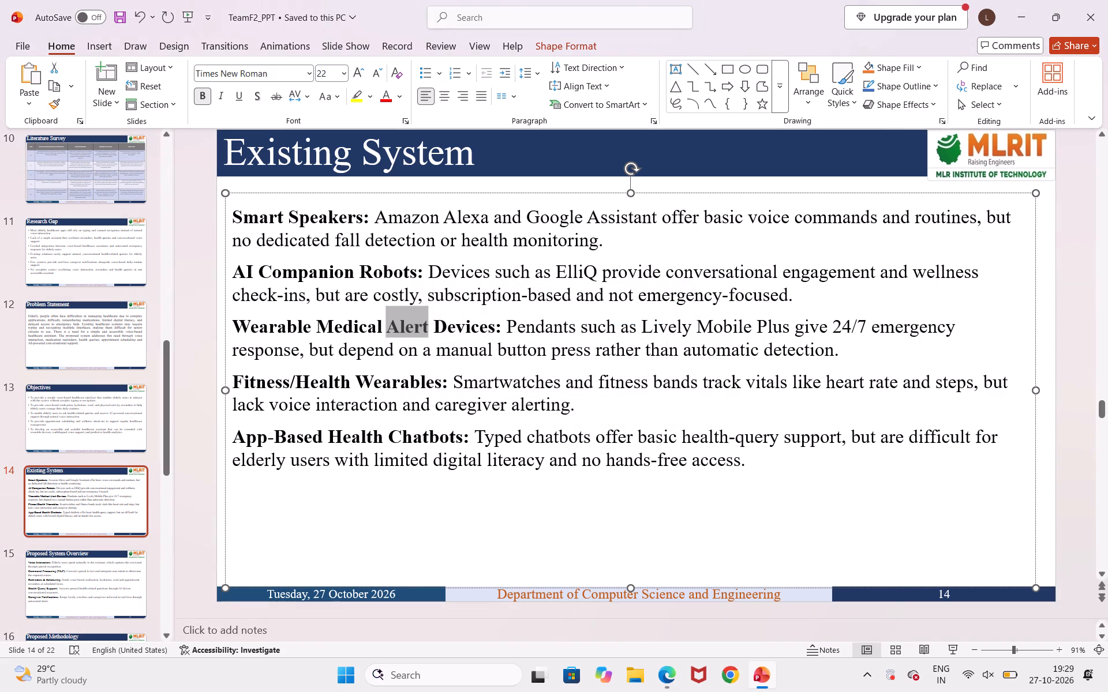
left_click(845, 352)
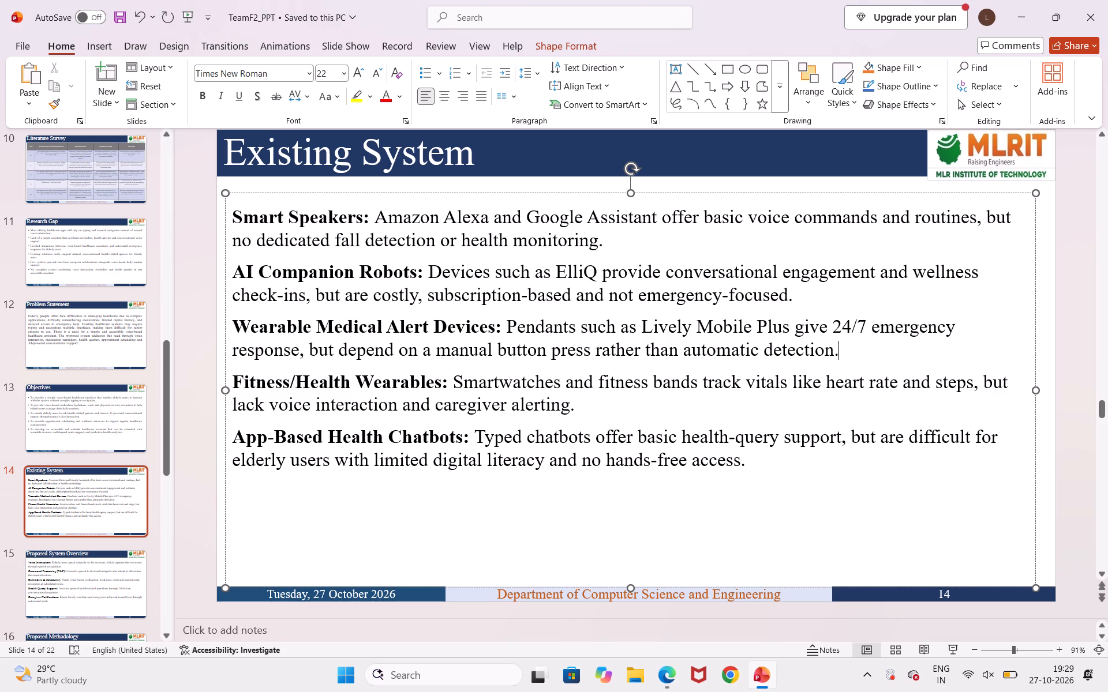
left_click_drag(845, 352, 822, 307)
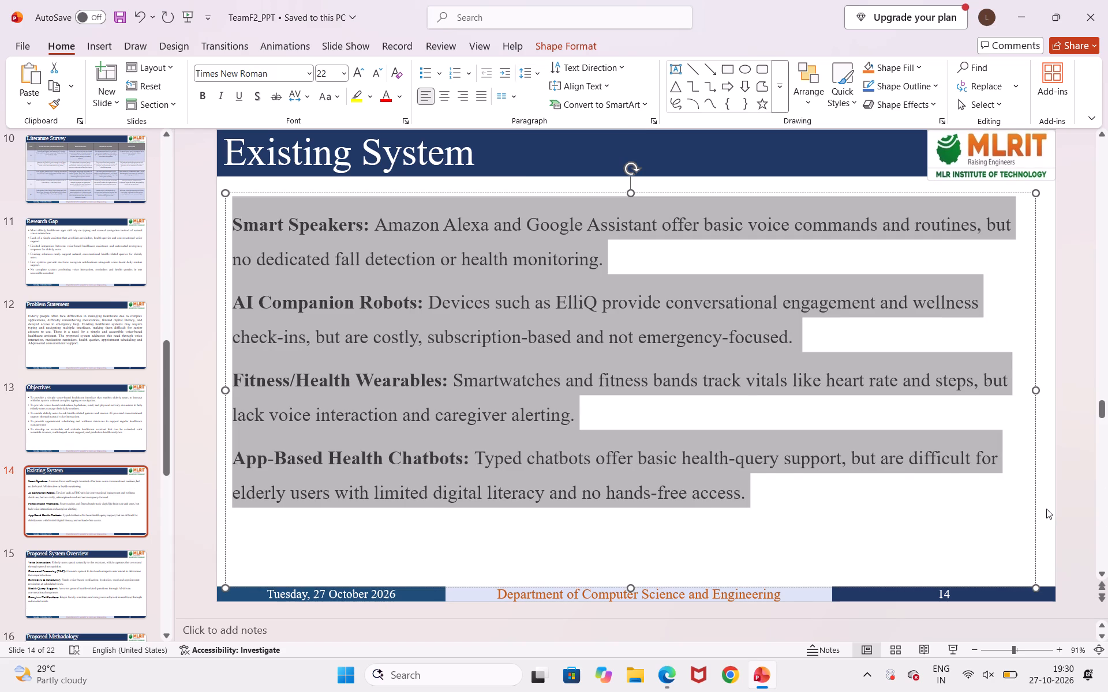
left_click(1046, 509)
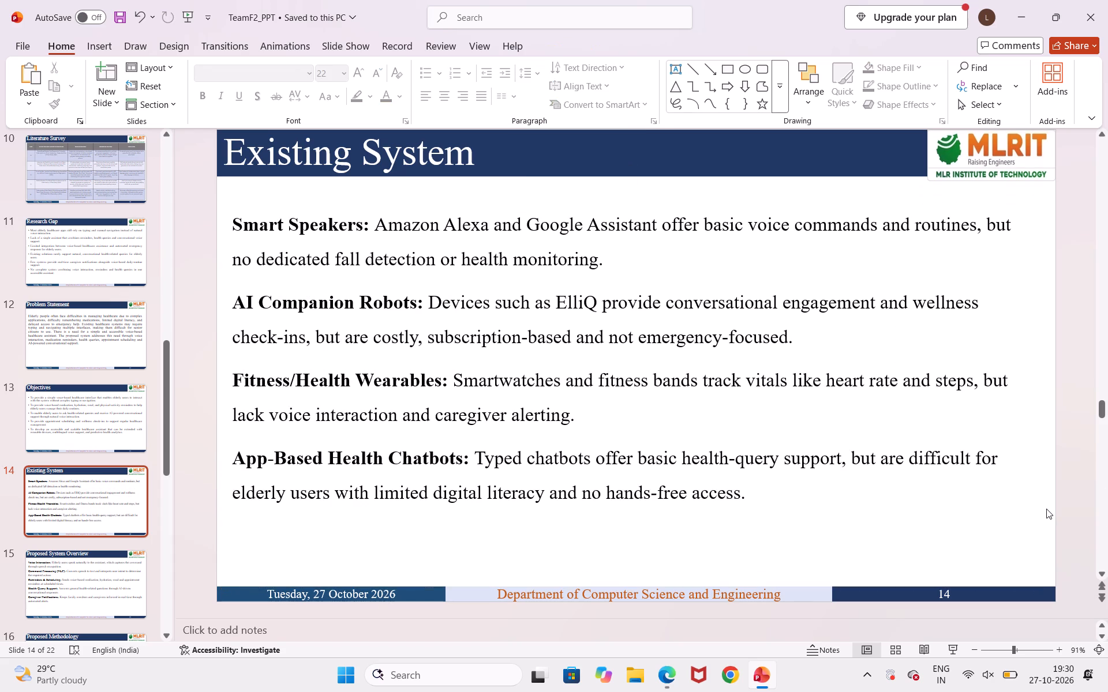
Set the line spacing of all the Objectives bullets to 1.0.
left_click(81, 389)
left_click(470, 381)
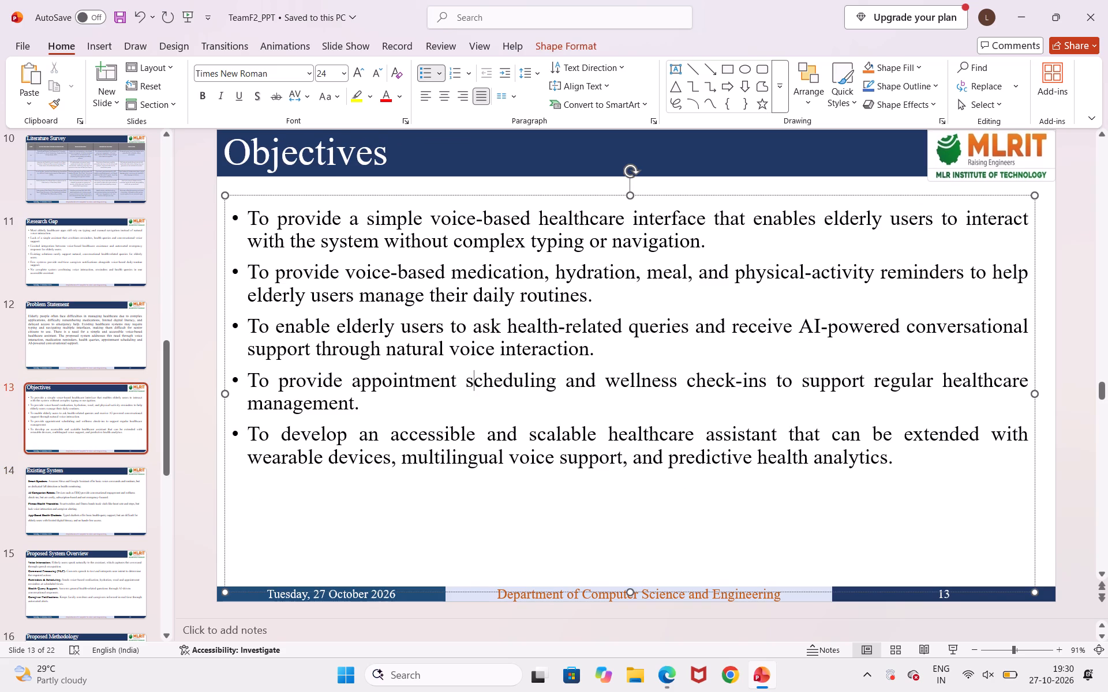
left_click_drag(896, 460, 247, 216)
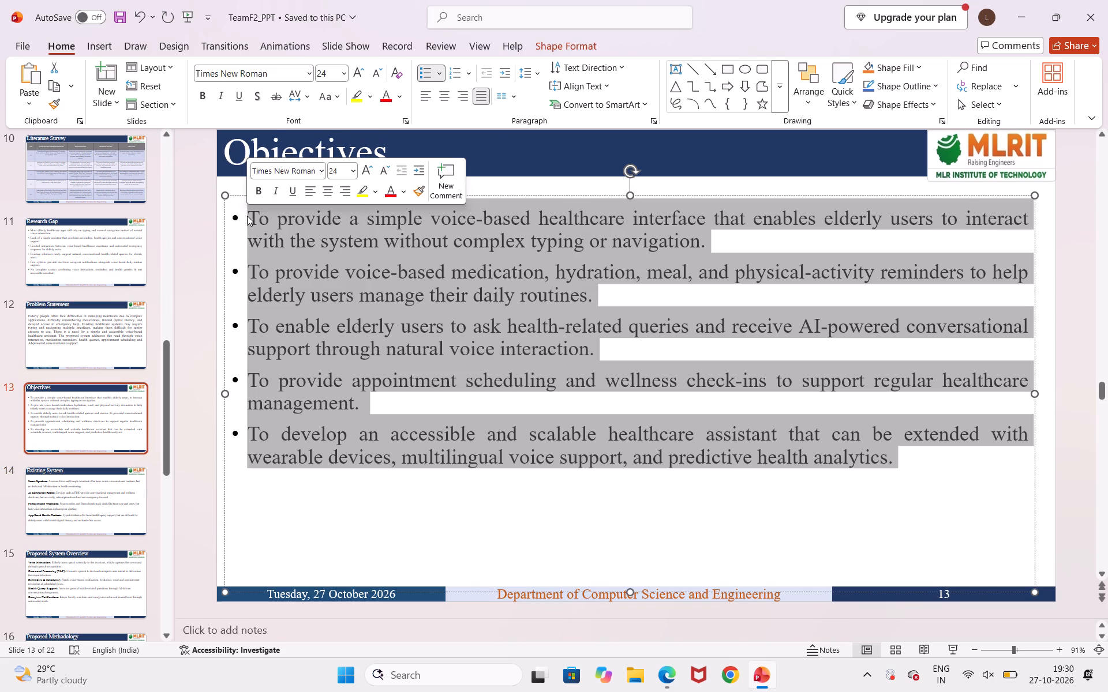
left_click(535, 78)
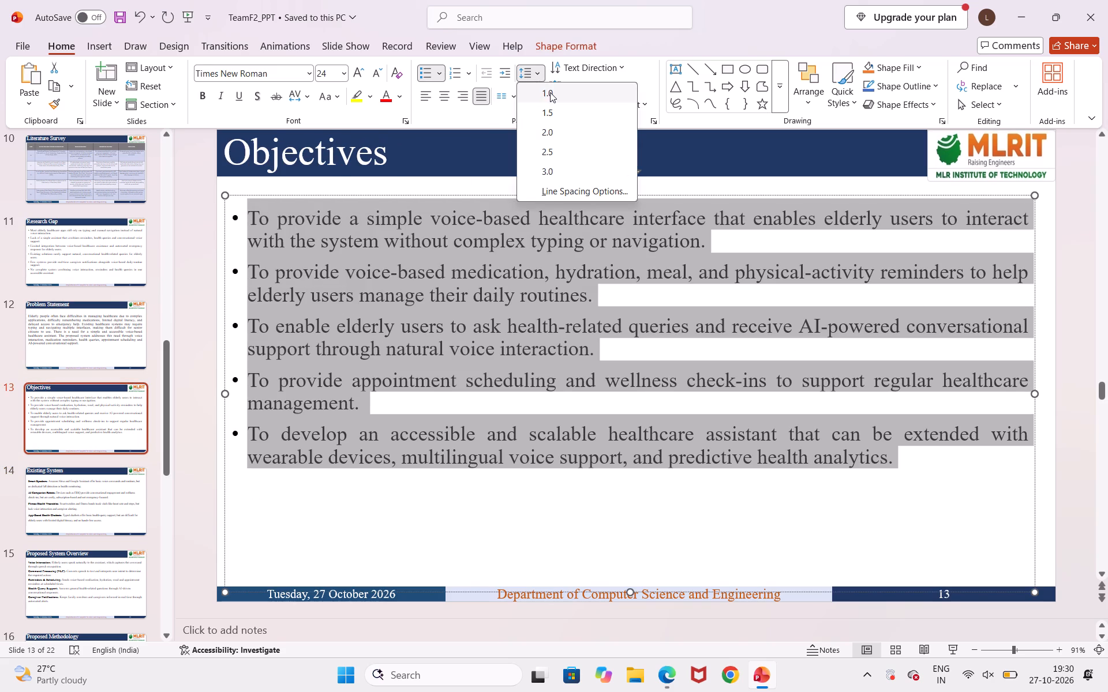
left_click(550, 92)
left_click(1050, 444)
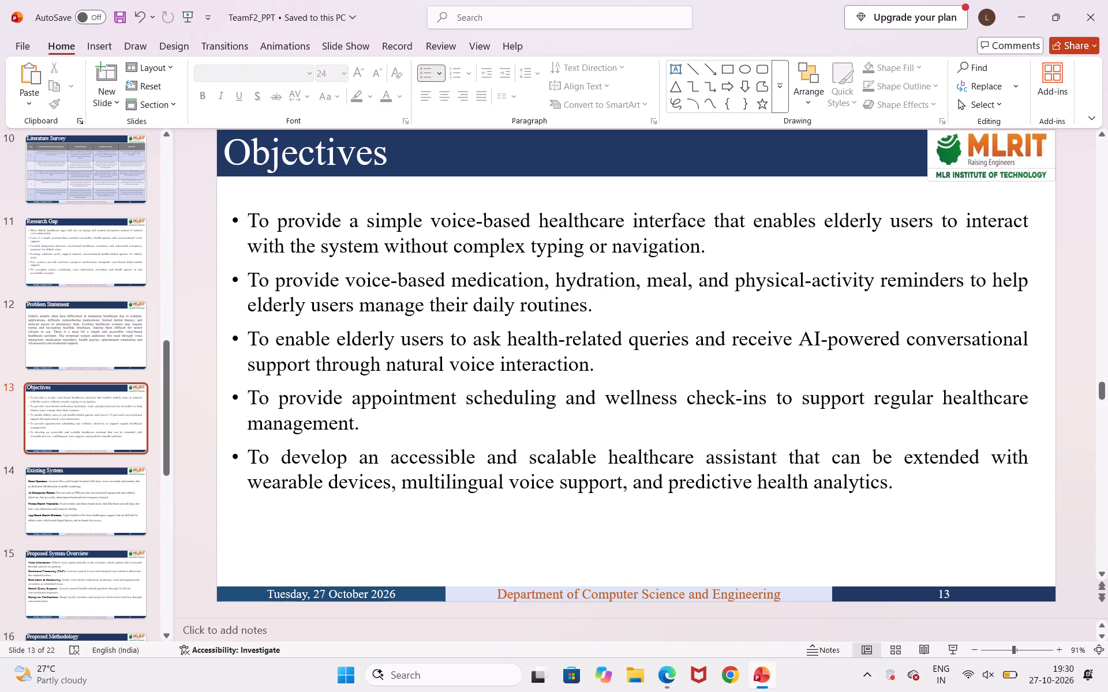
Search for "alert" starting from the Existing System slide and review the match in the Fitness/Health Wearables paragraph.
left_click(72, 490)
scroll(72, 490, "down", 1)
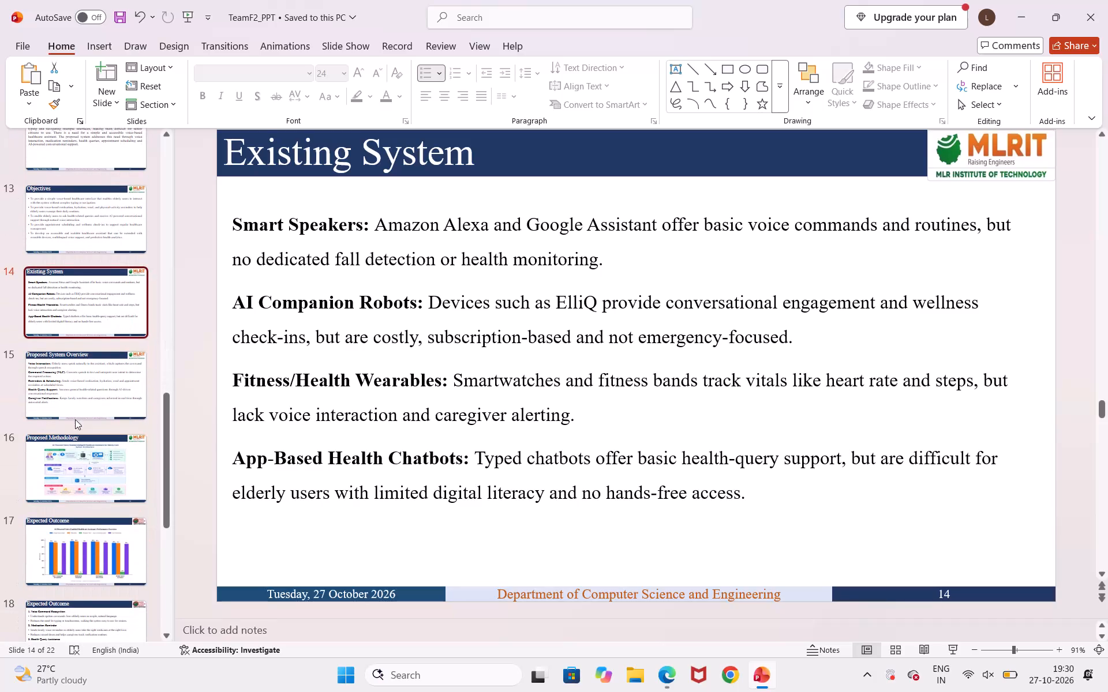
key("ctrl+f")
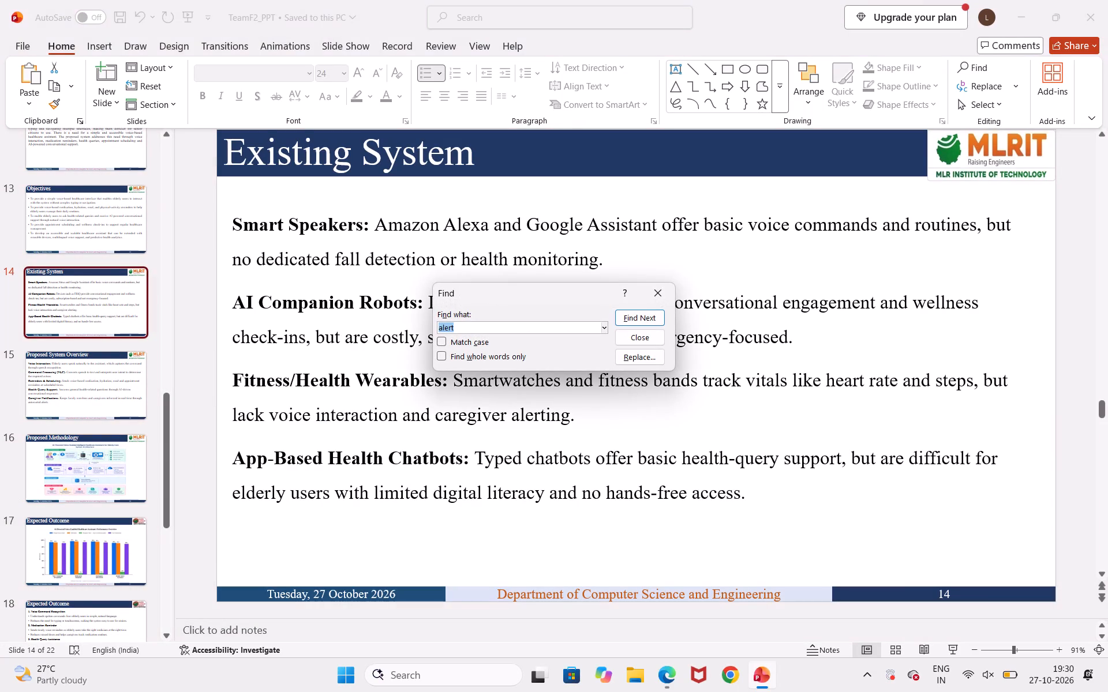
key("Return")
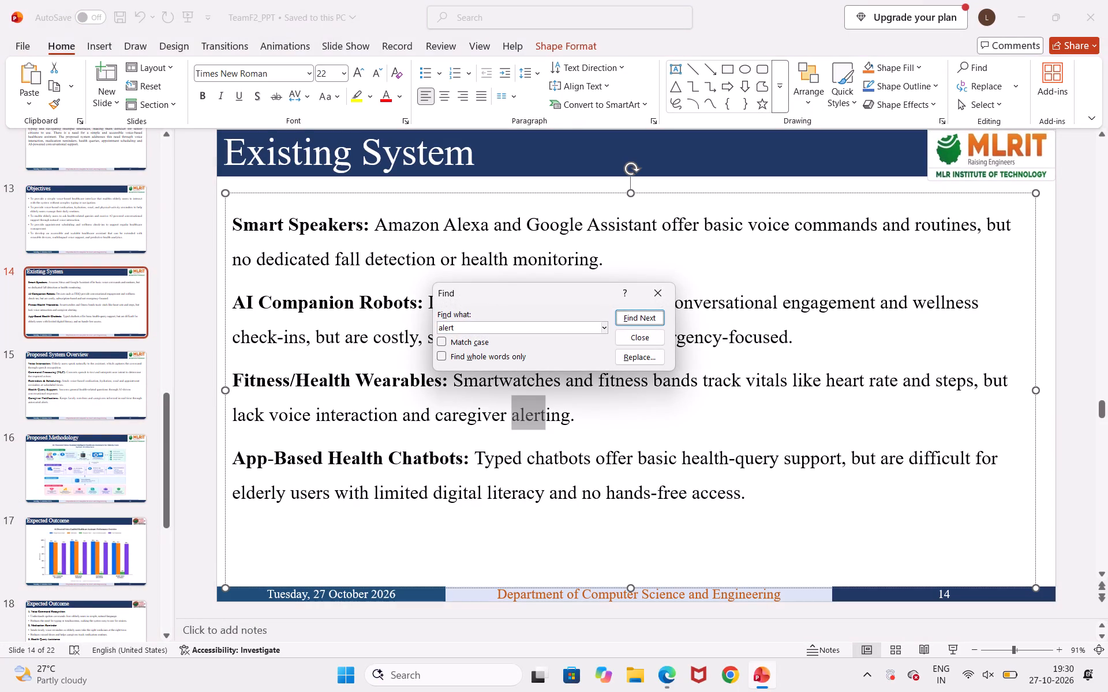
left_click(656, 296)
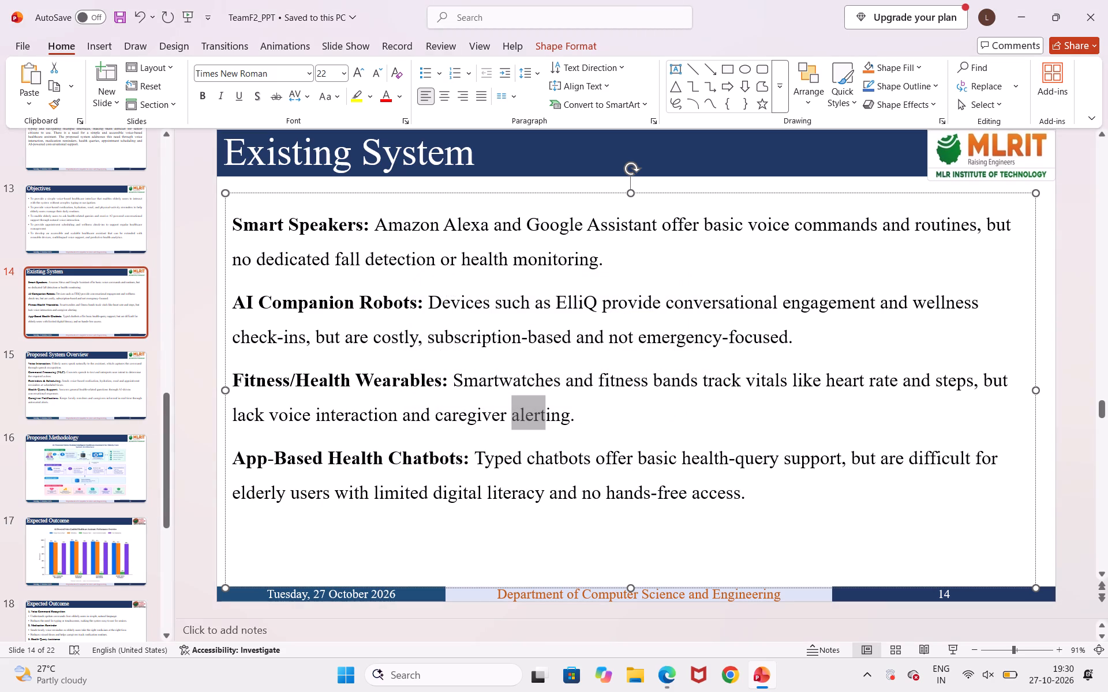
left_click(1047, 522)
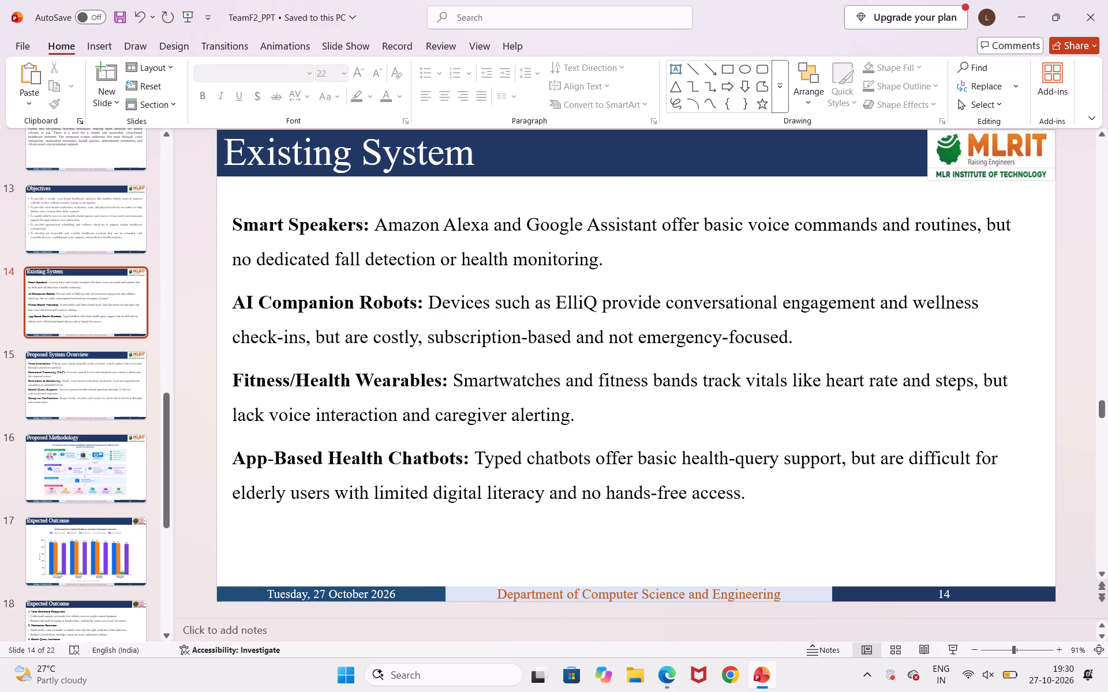
Find the next "alert" on the Proposed System Overview slide and replace "automated alerts" with "notifications" in the Caregiver Notifications paragraph.
key("ctrl+f")
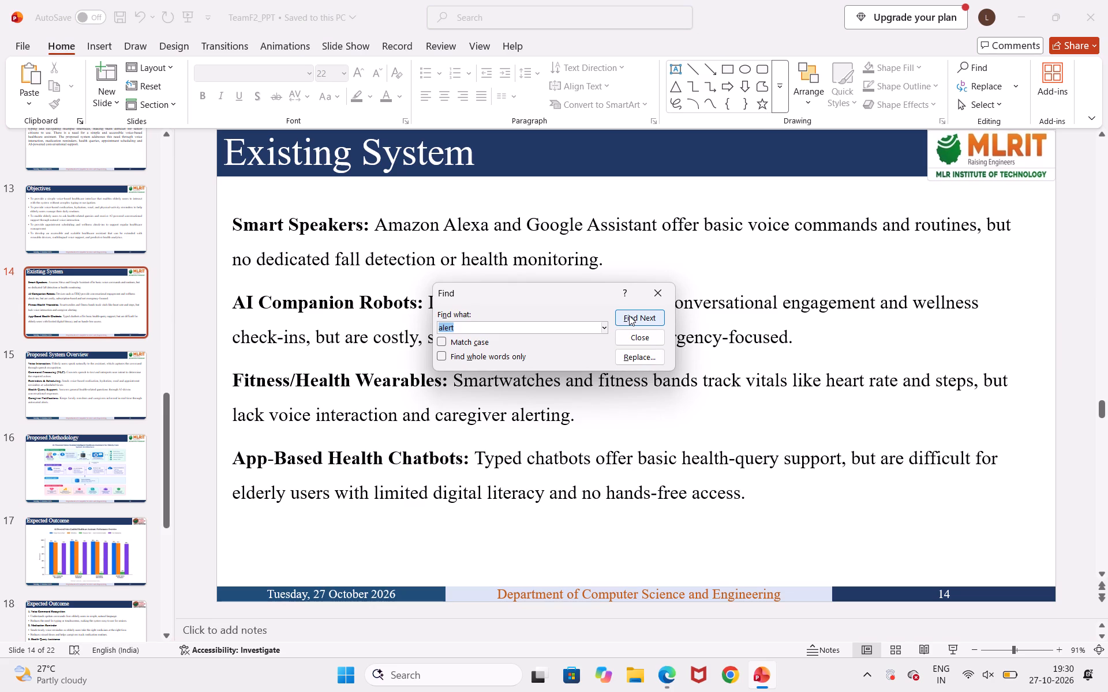
left_click(629, 315)
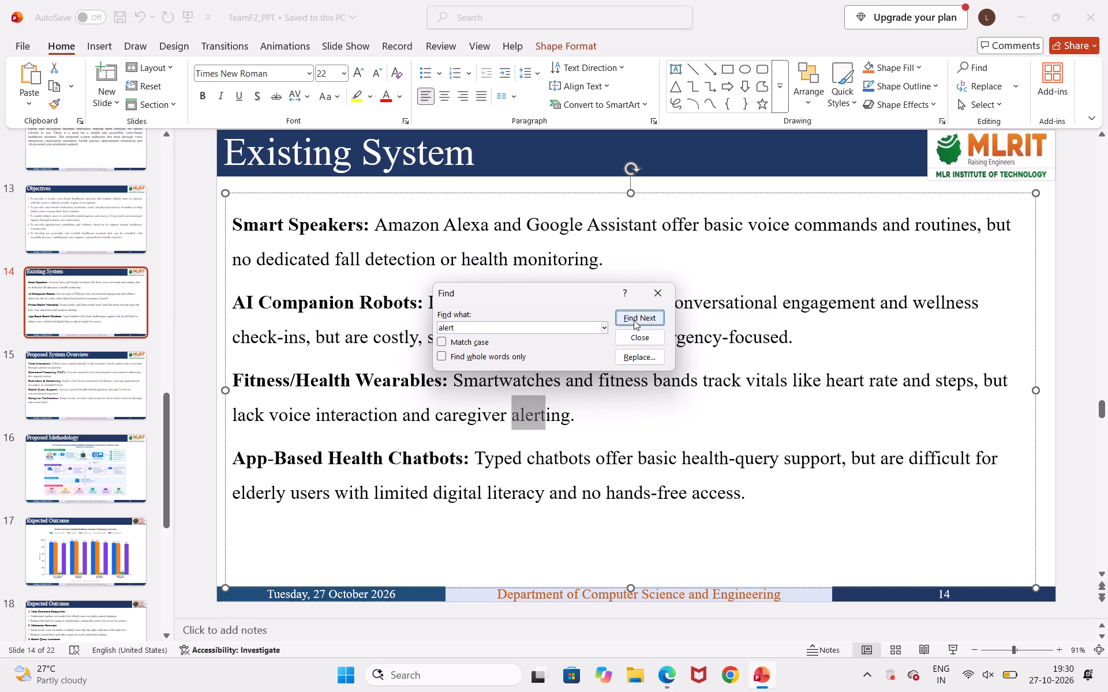
left_click(631, 319)
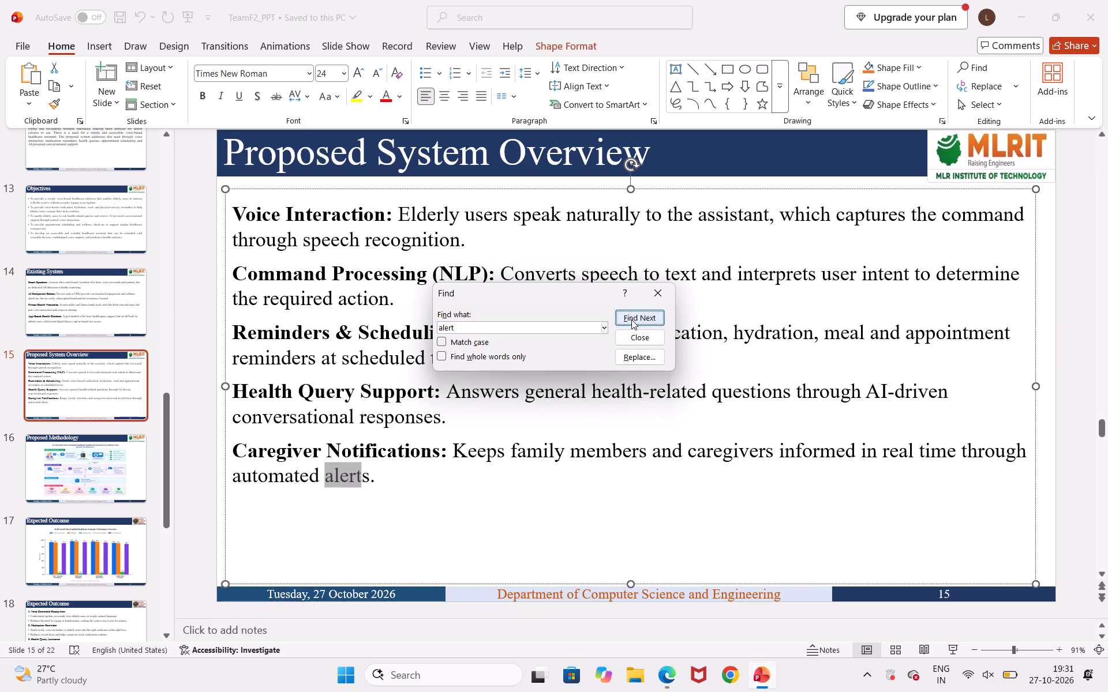
left_click(658, 292)
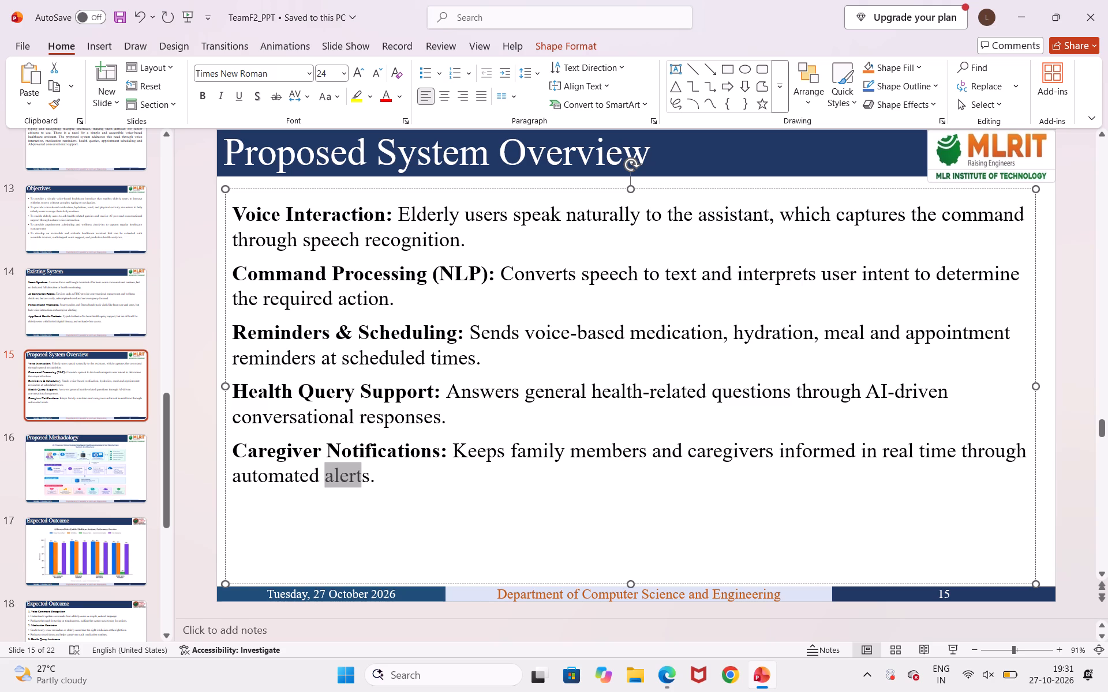
left_click_drag(370, 474, 259, 479)
key("BackSpace")
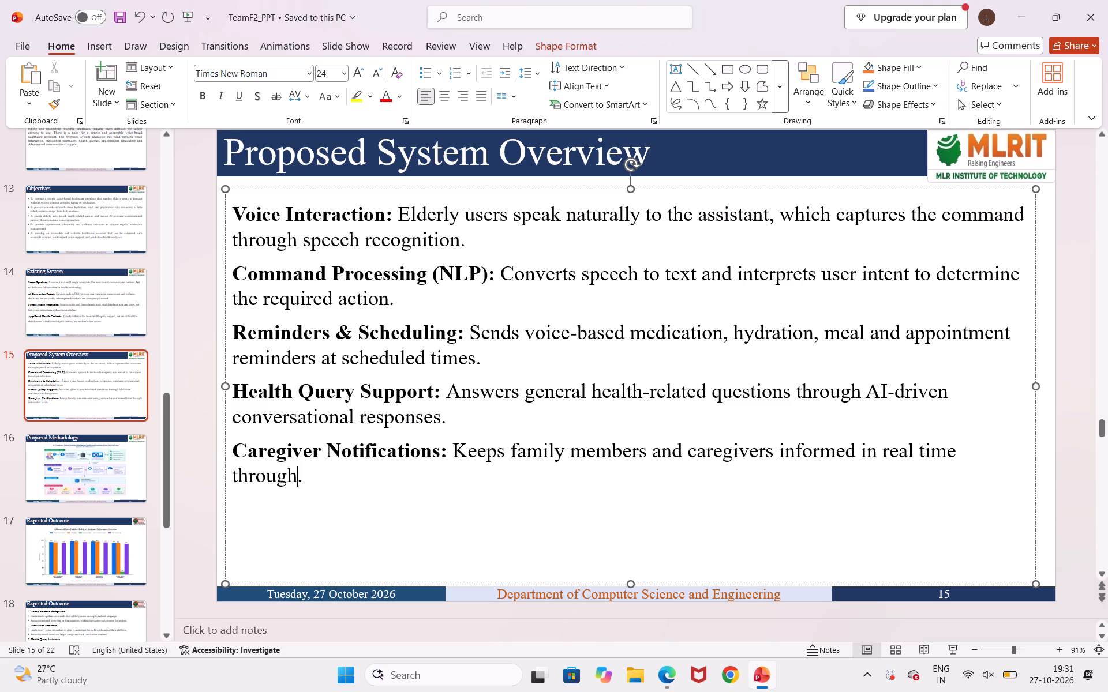
type("notificatios")
key("BackSpace")
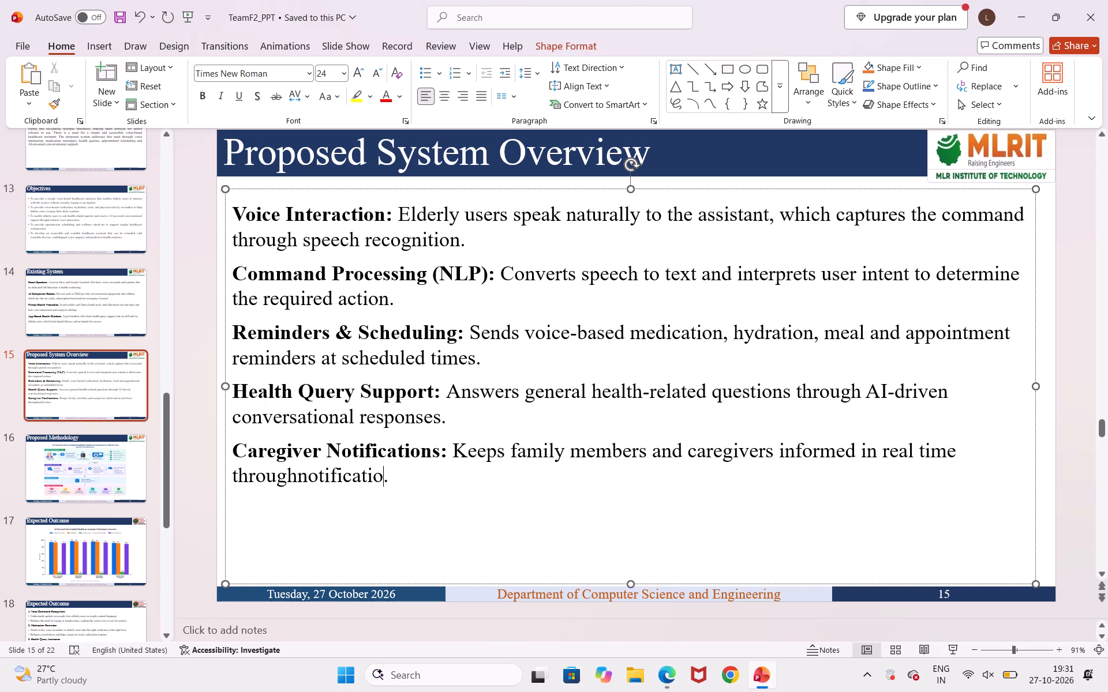
type("ns")
left_click(297, 476)
key("space")
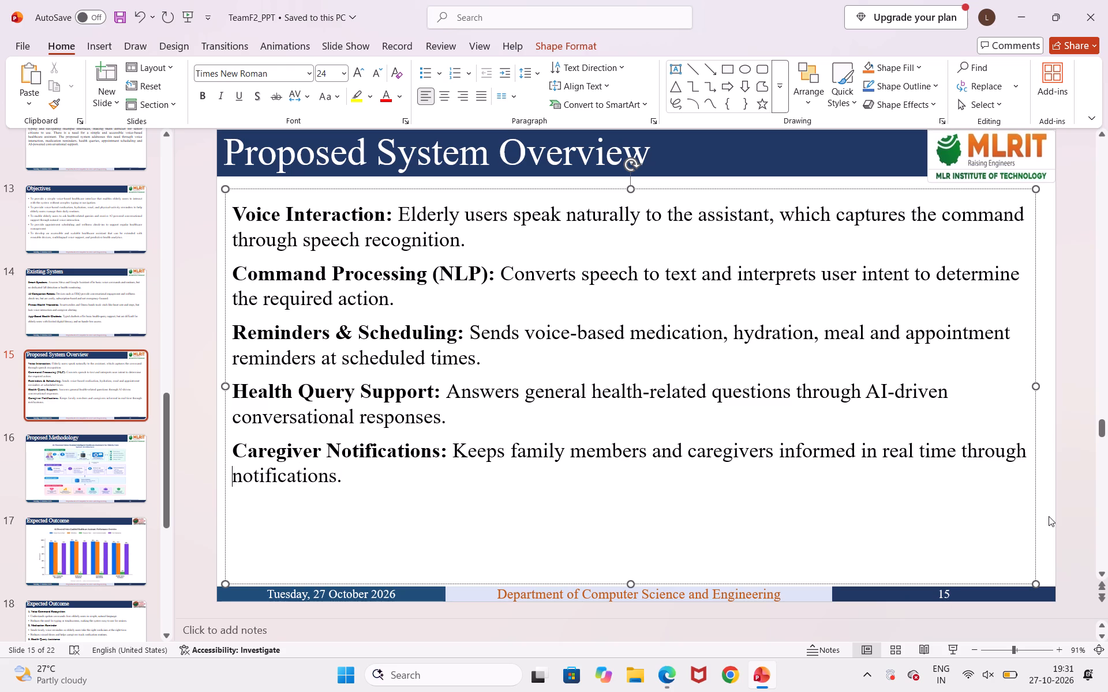
left_click(1049, 516)
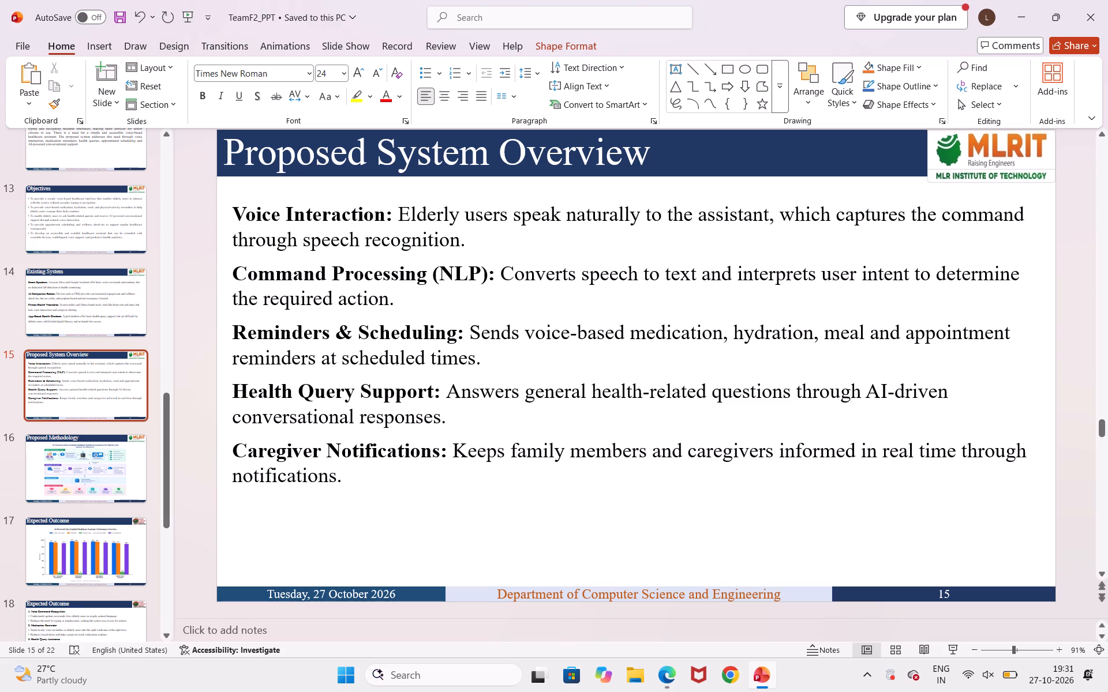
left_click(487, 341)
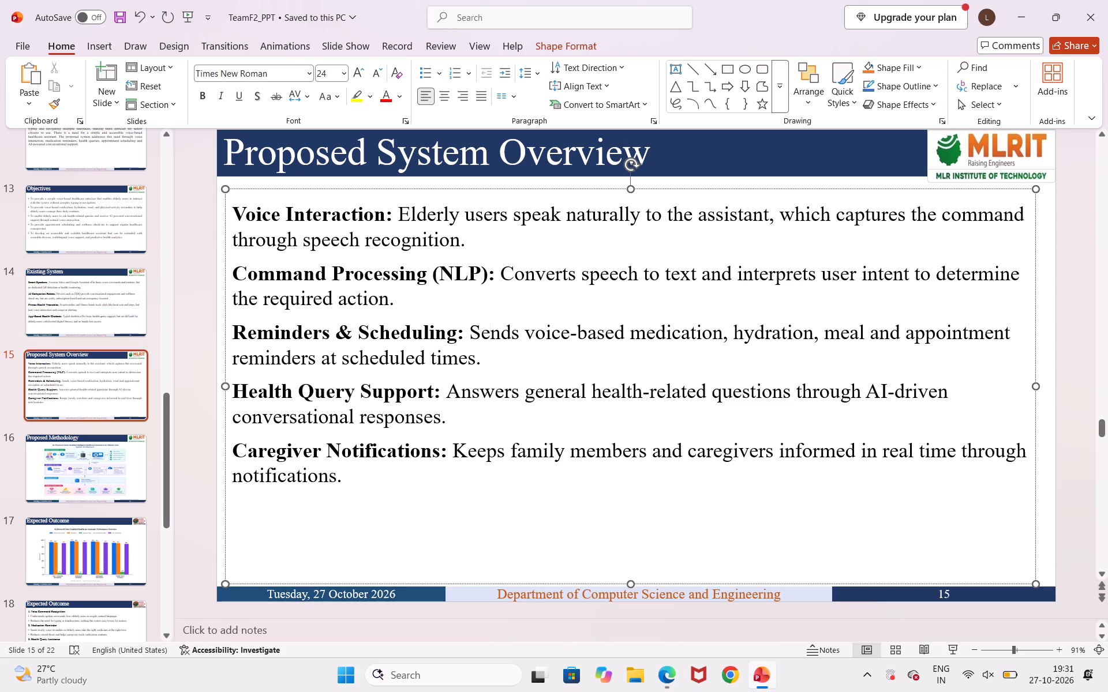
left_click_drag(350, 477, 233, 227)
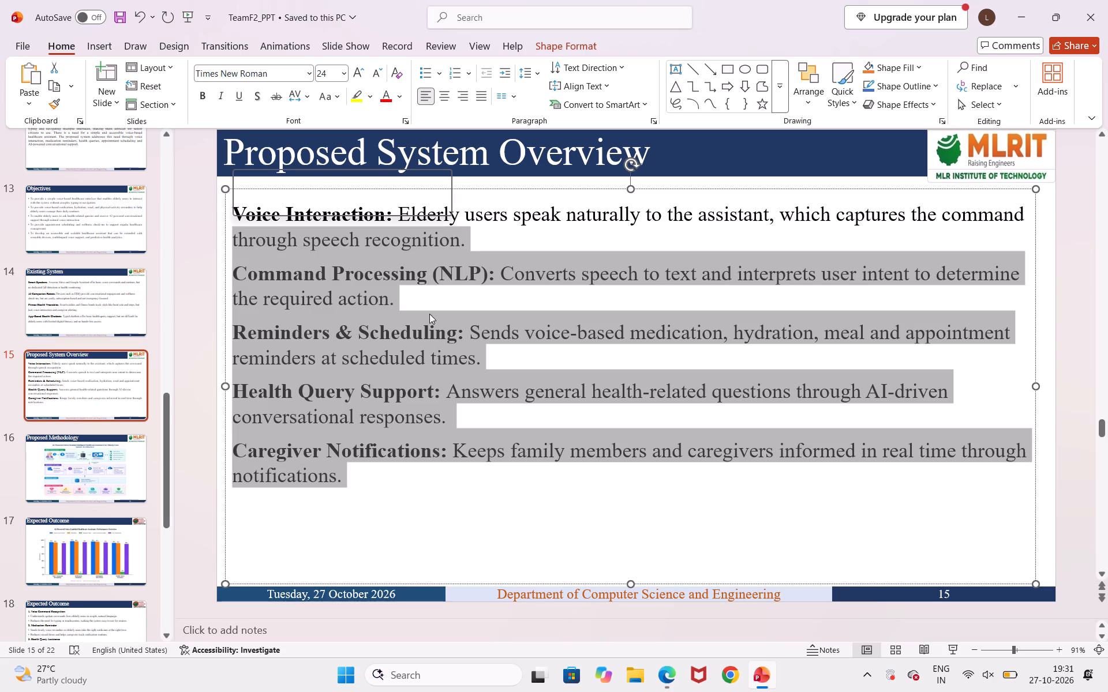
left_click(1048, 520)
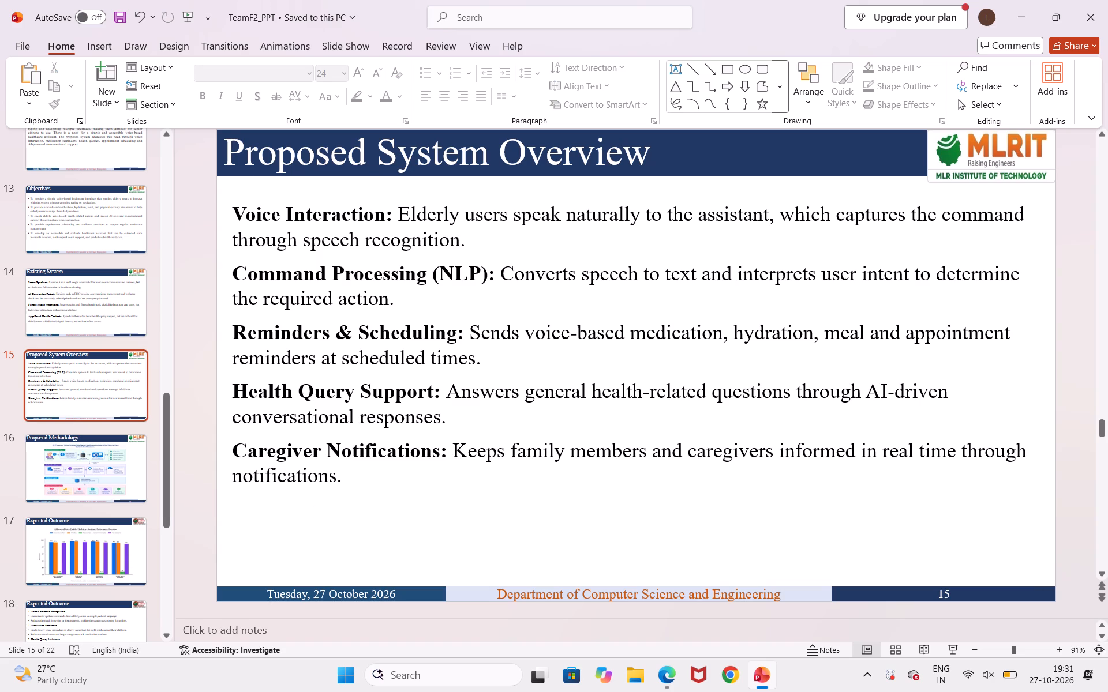
Search the rest of the presentation for remaining "alert" mentions until every match has been checked.
key("ctrl+f")
key("Return")
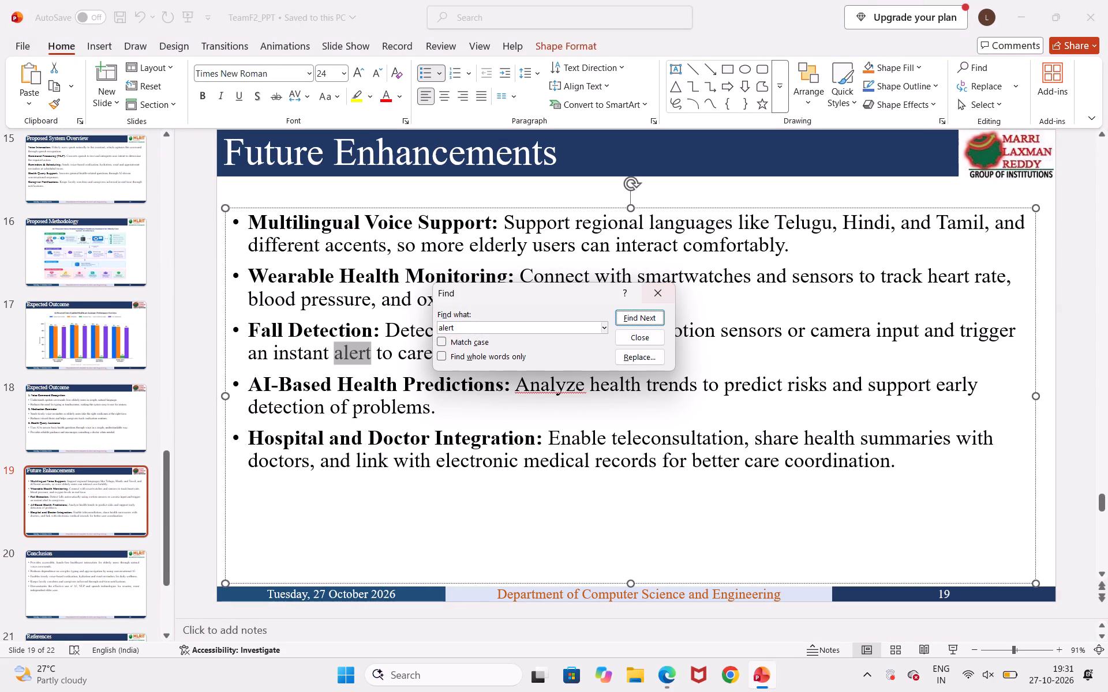
left_click(666, 291)
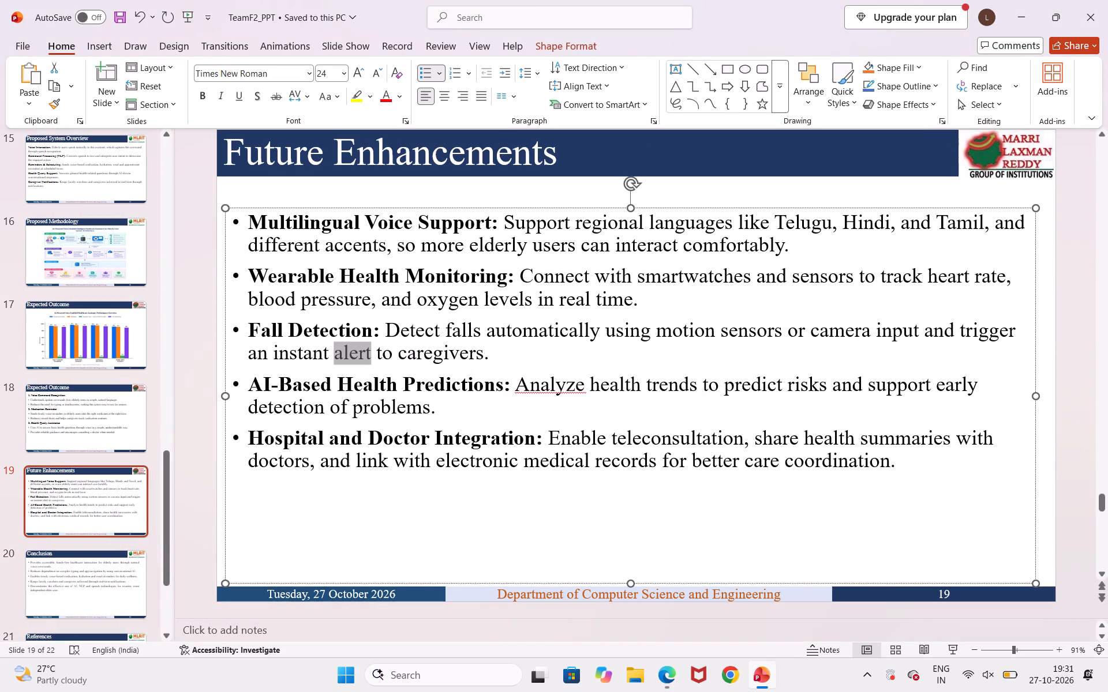
key("ctrl+f")
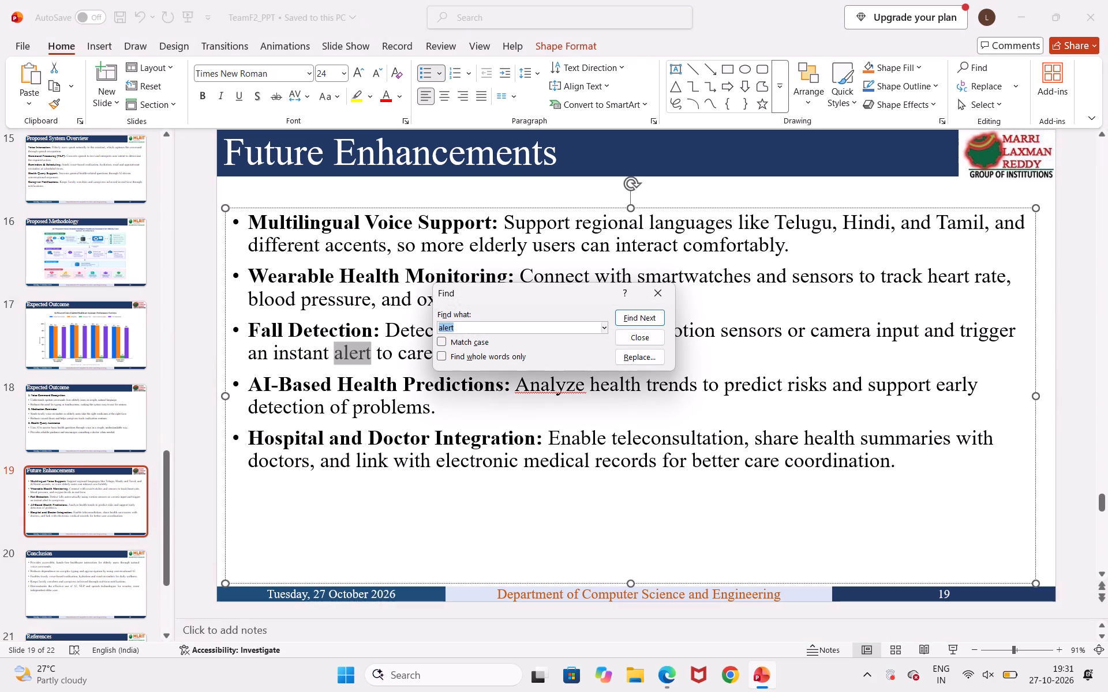
key("Return")
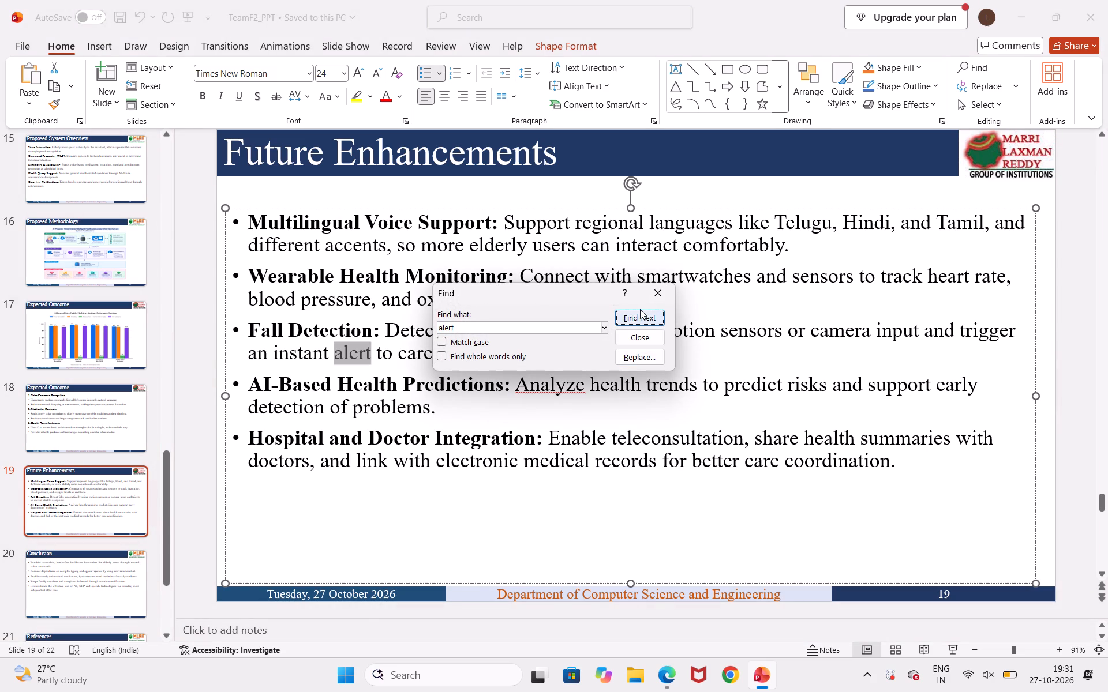
left_click(640, 309)
left_click(650, 319)
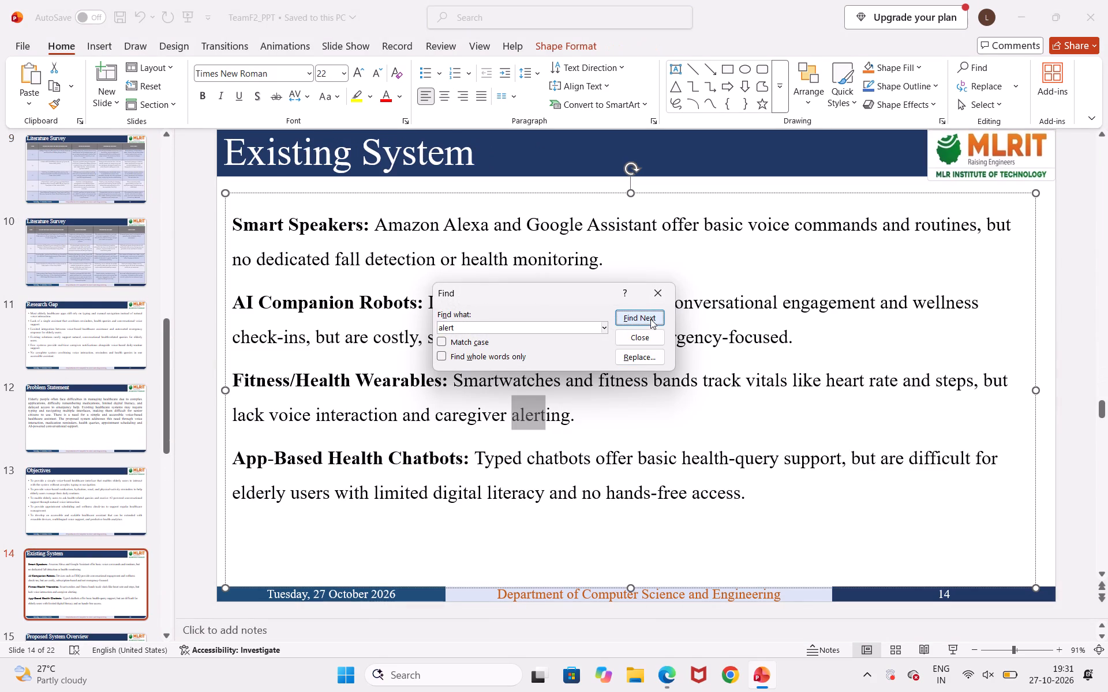
left_click(650, 319)
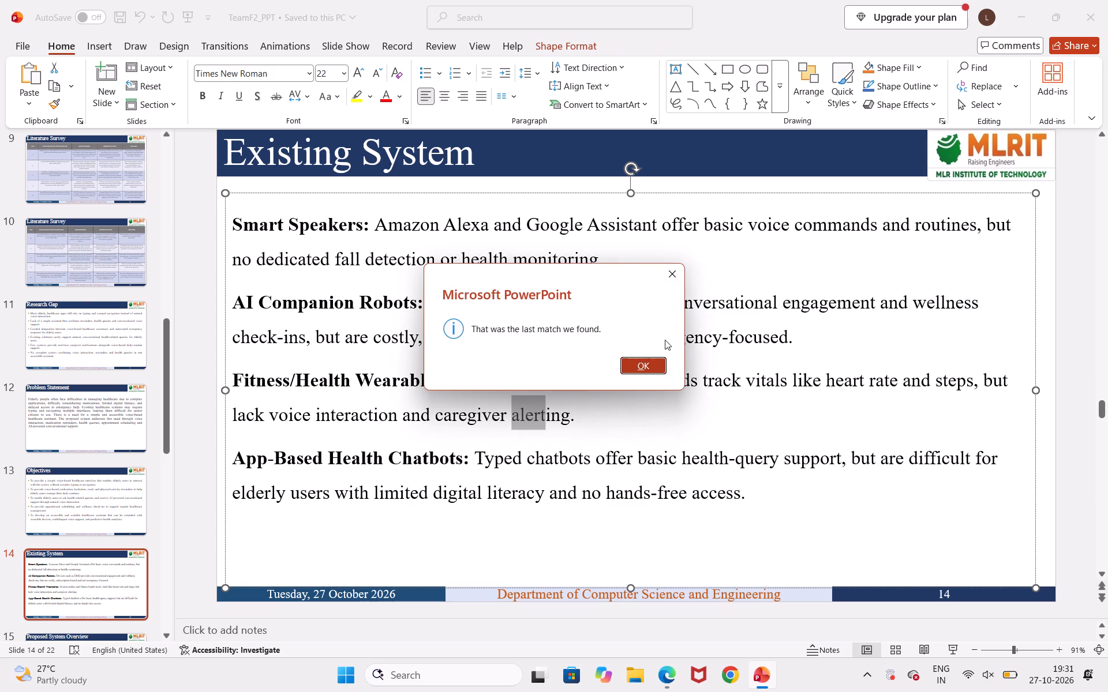
left_click(659, 364)
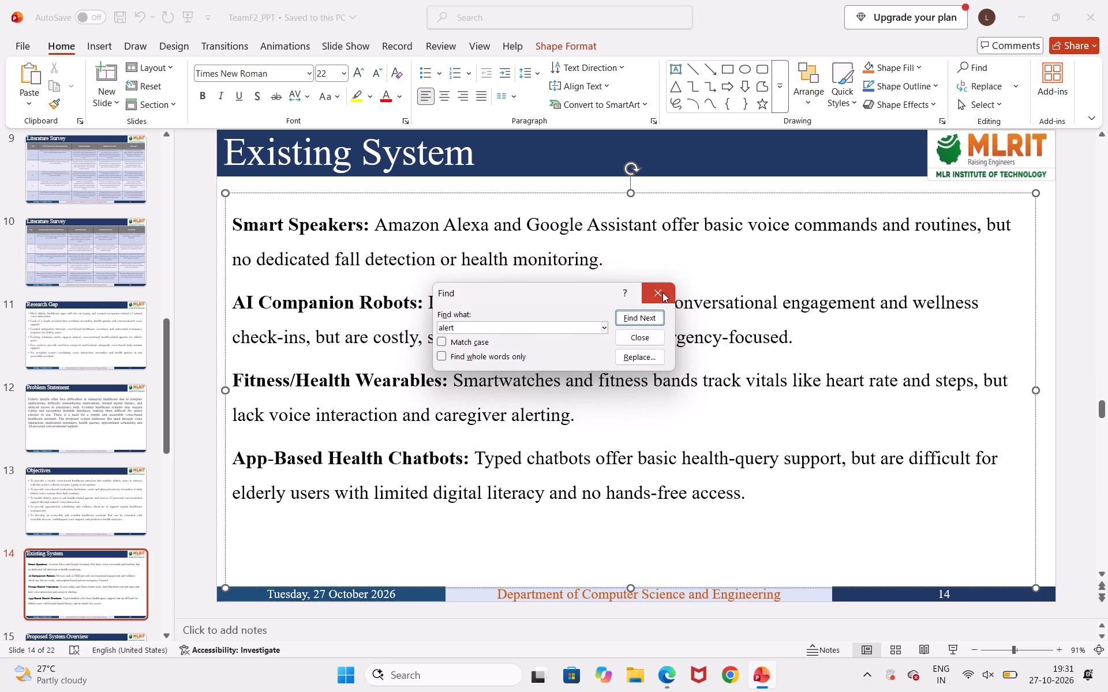
left_click(662, 292)
Select the entire Fall Detection bullet on the Future Enhancements slide.
scroll(123, 296, "up", 6)
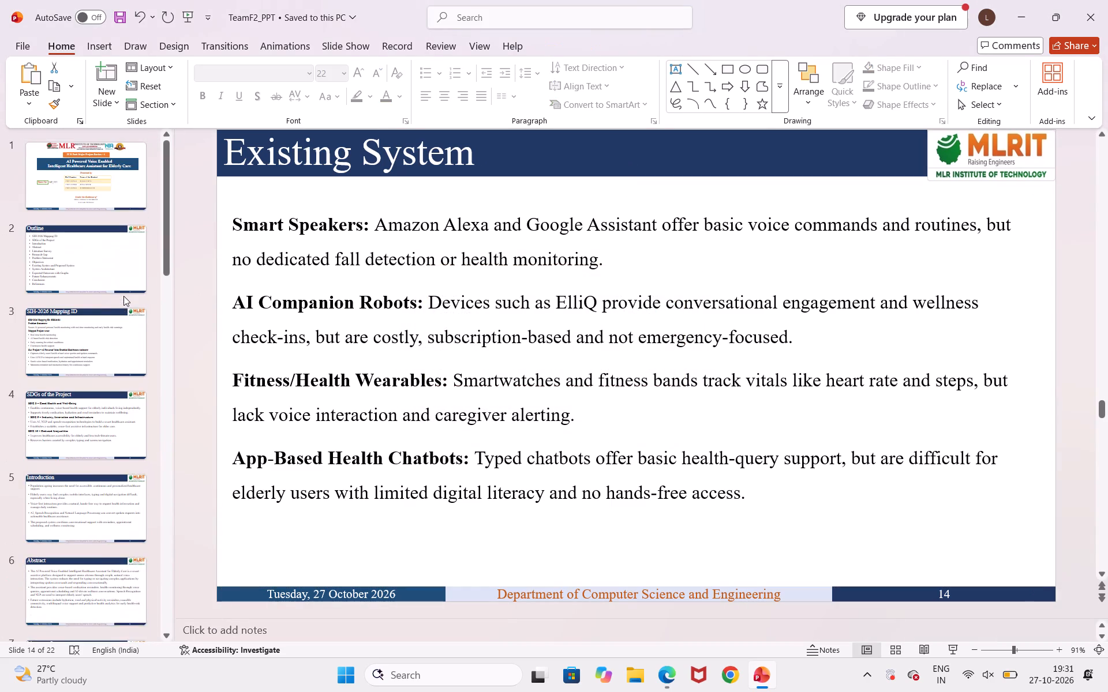
scroll(123, 296, "down", 8)
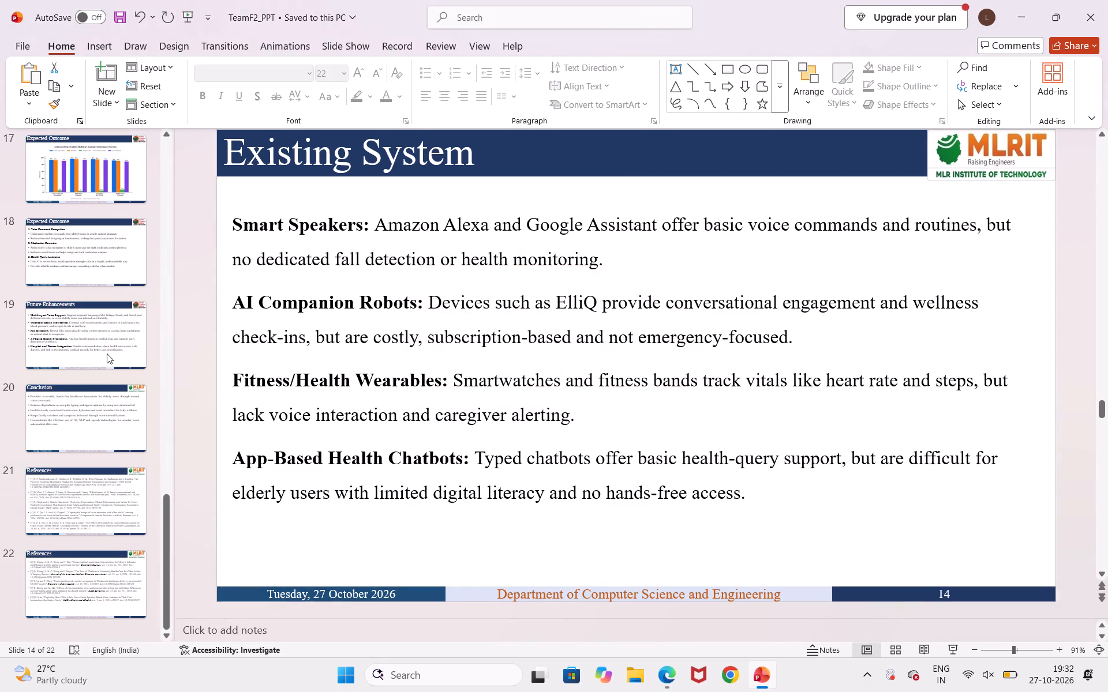
left_click(74, 345)
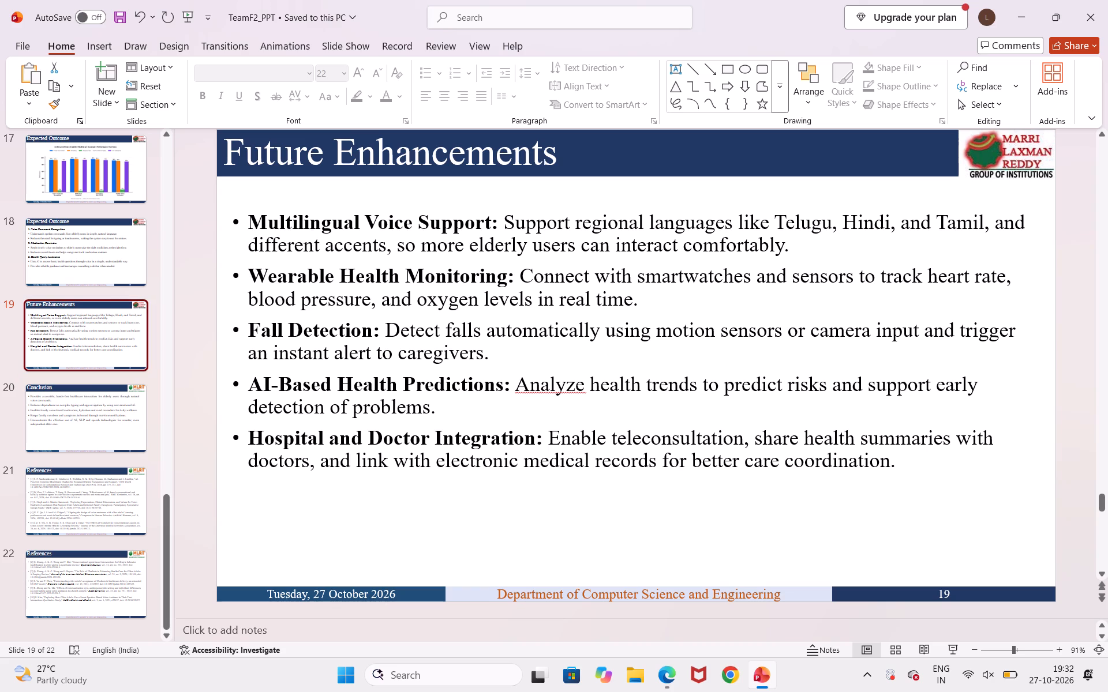
left_click_drag(491, 351, 273, 335)
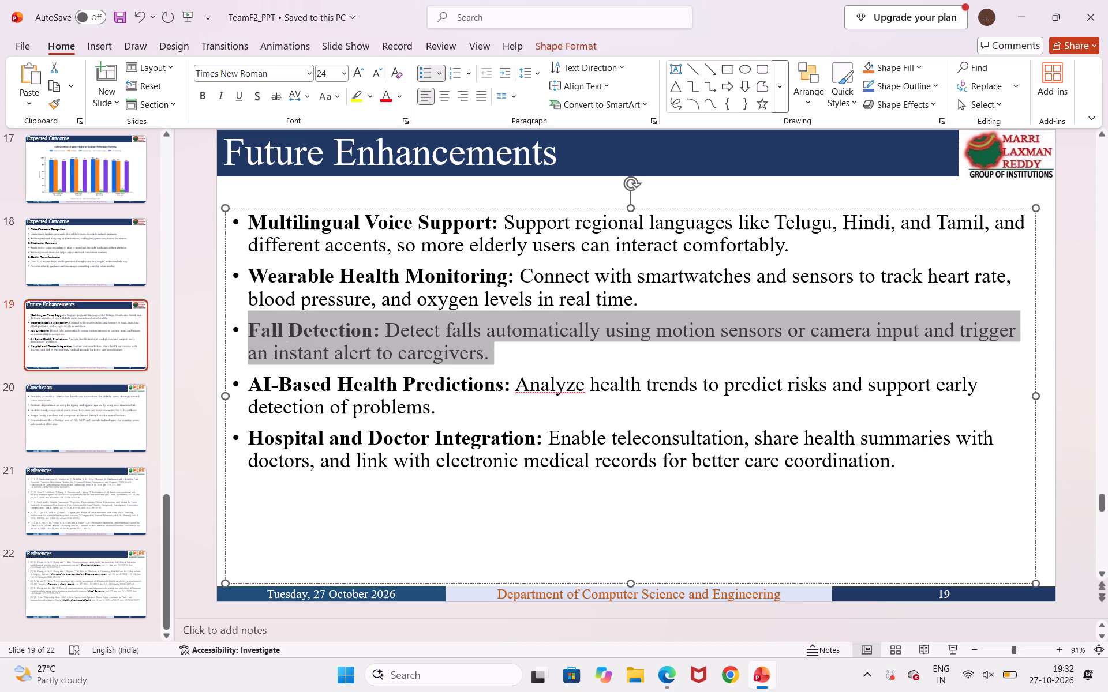
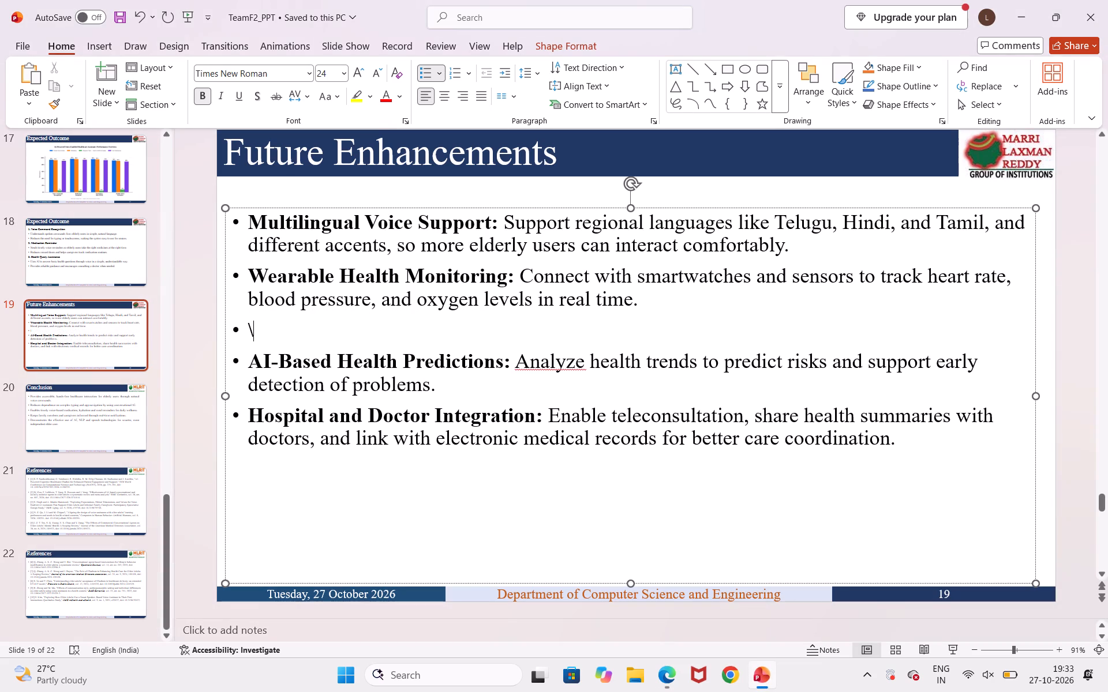
key("ctrl+v")
left_click(254, 336)
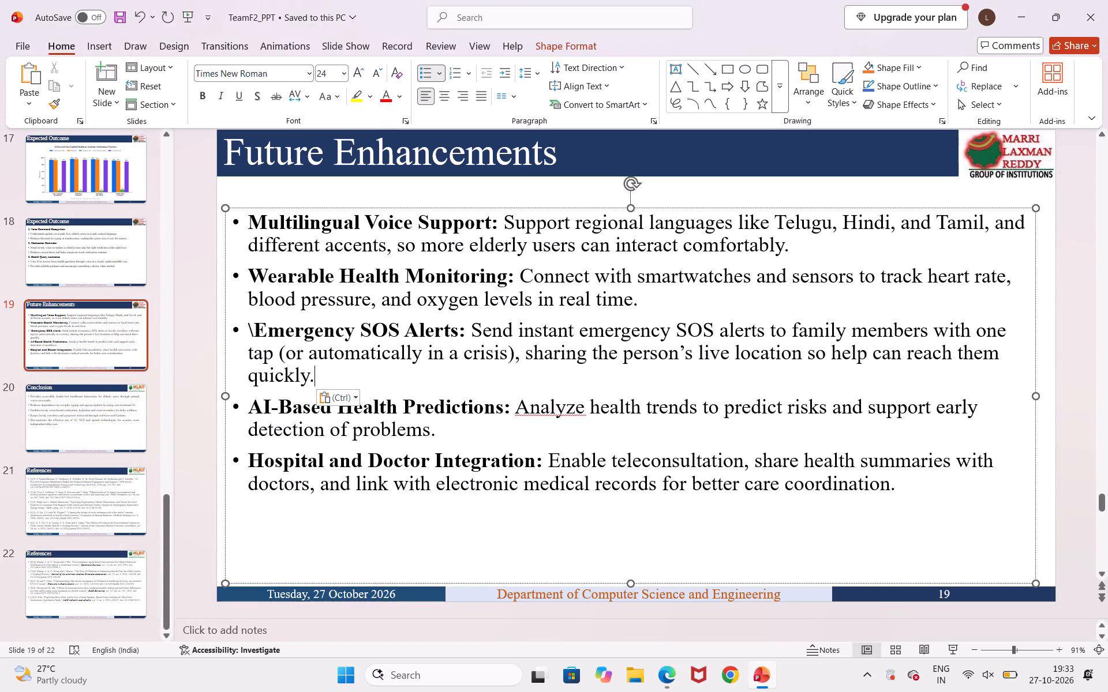
type("\\\\")
key("BackSpace")
key("BackSpace")
key("BackSpace")
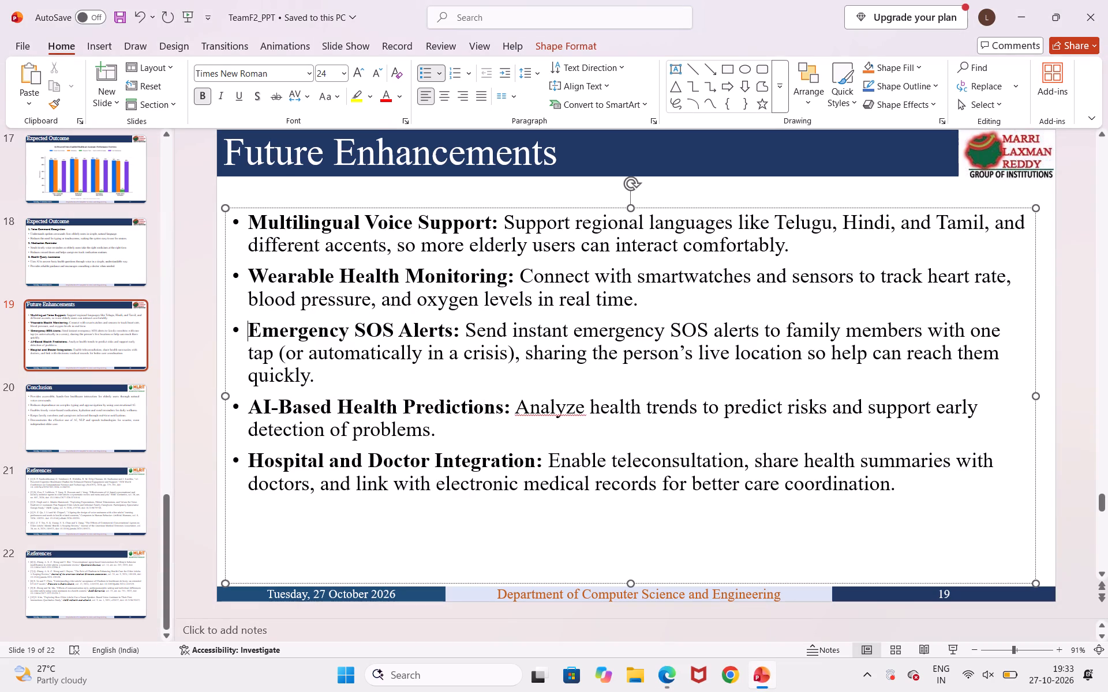
left_click(335, 379)
left_click(1050, 509)
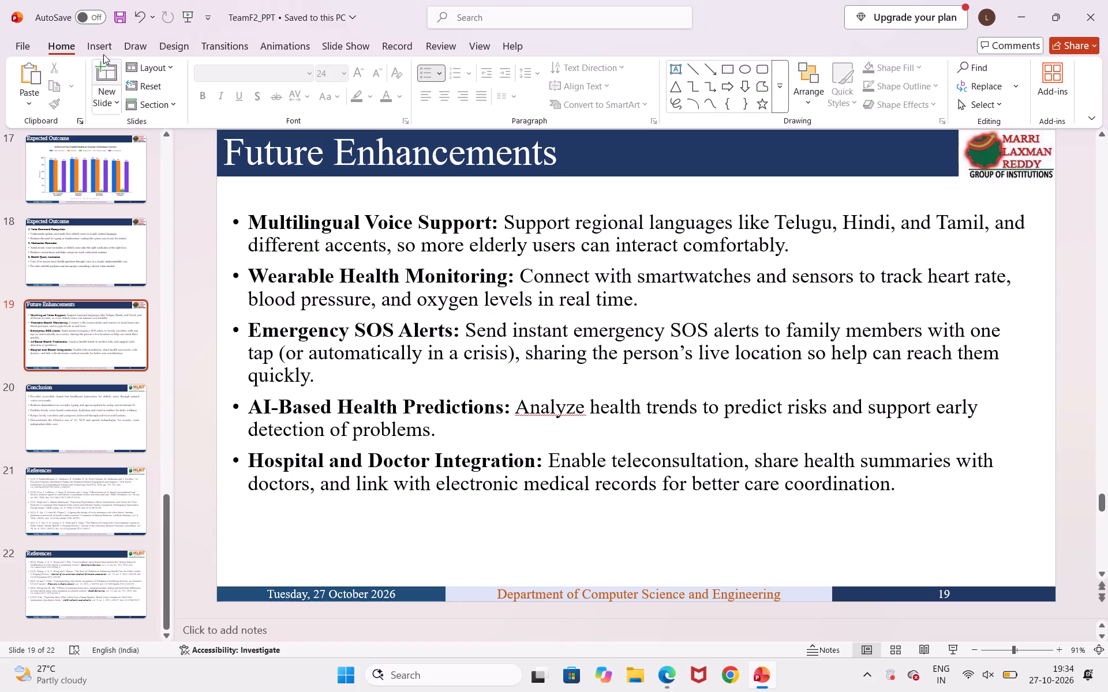
Save the presentation in the Downloads folder under the new name F2_PPT as a PowerPoint Presentation.
left_click(28, 39)
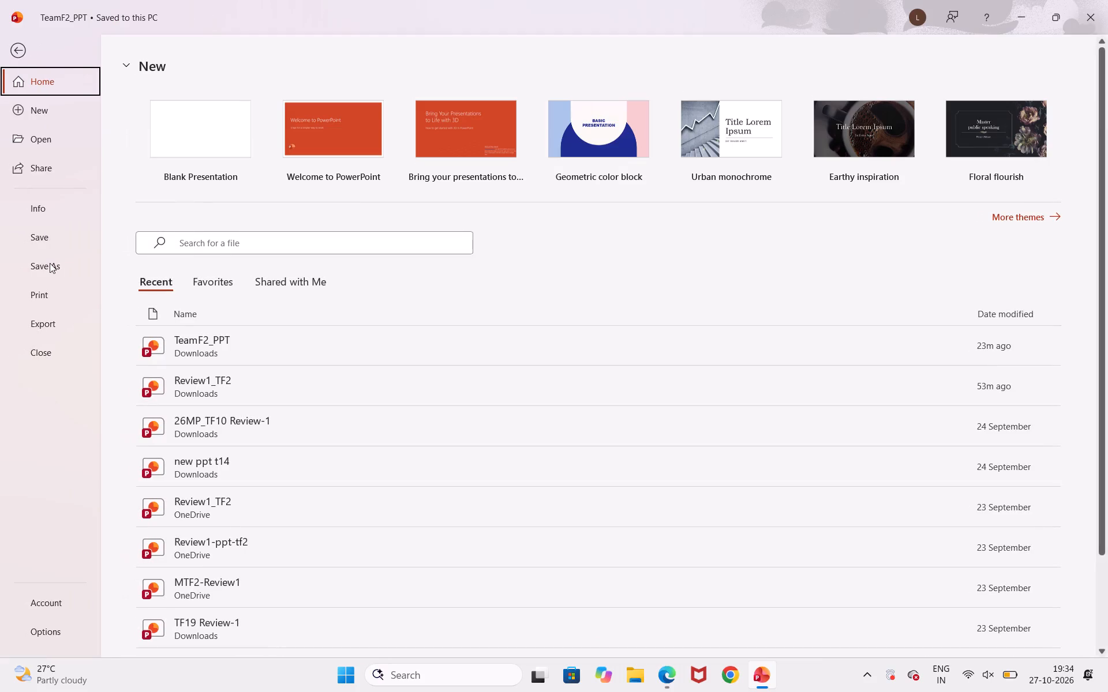
left_click(50, 263)
double_click(444, 166)
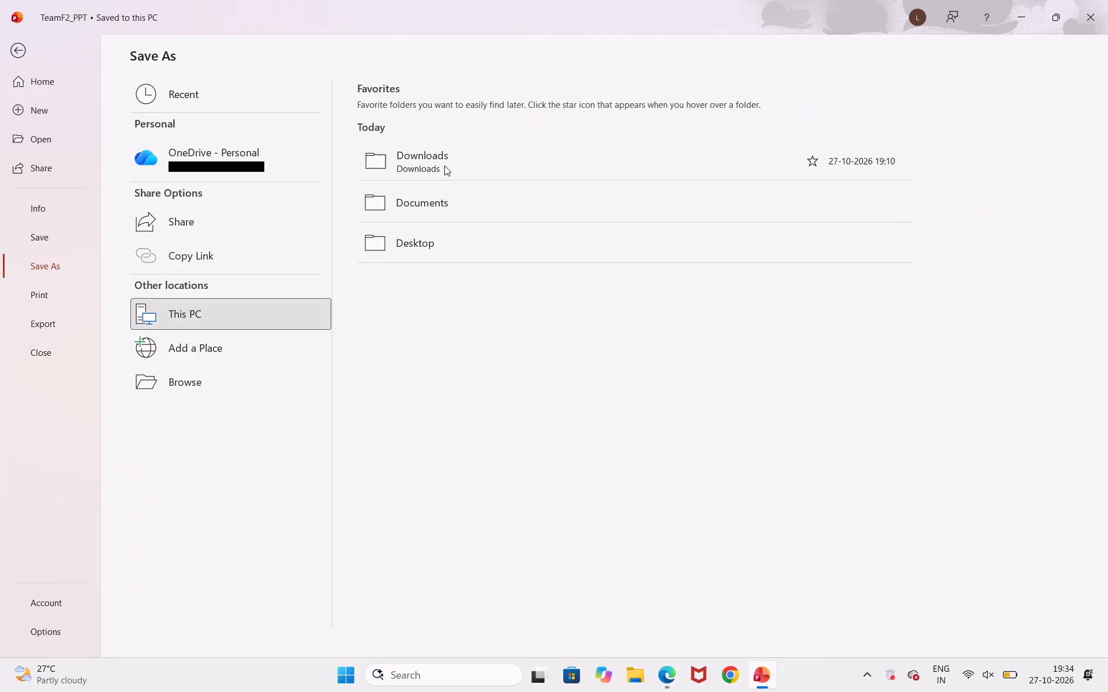
key("BackSpace")
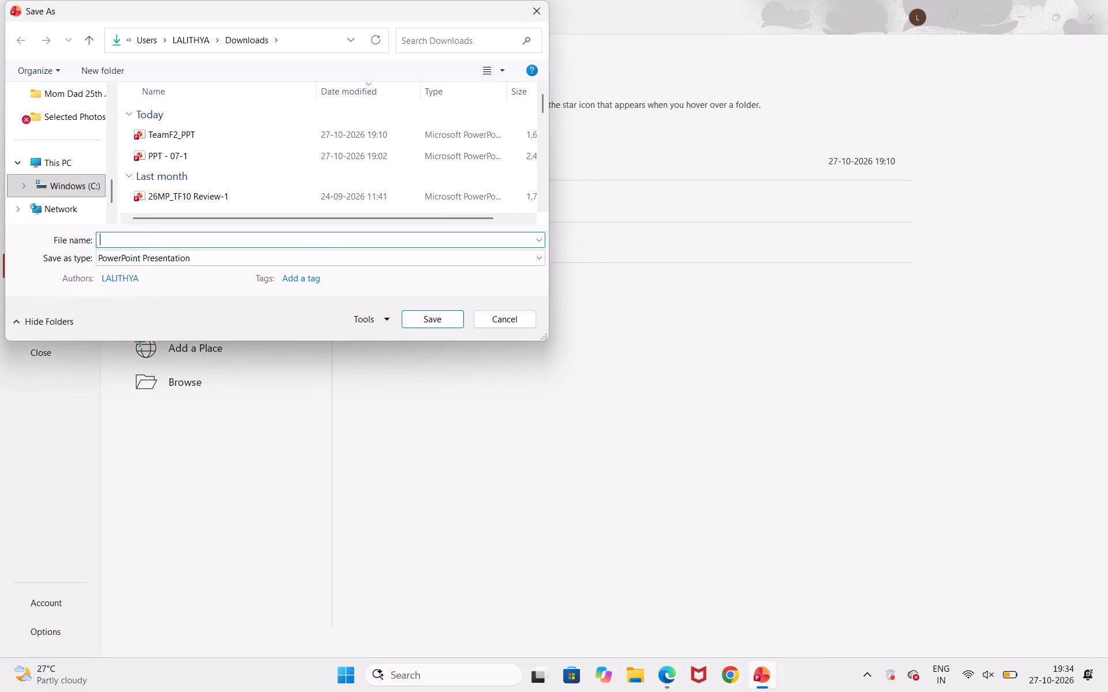
key("t")
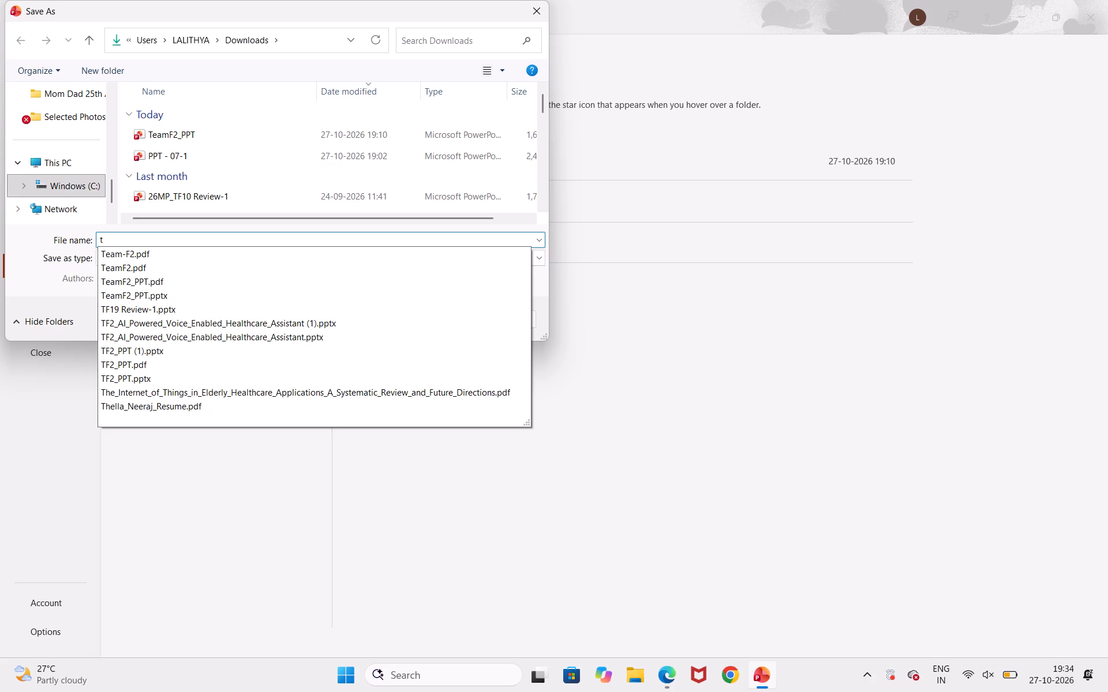
key("f")
key("BackSpace")
key("BackSpace")
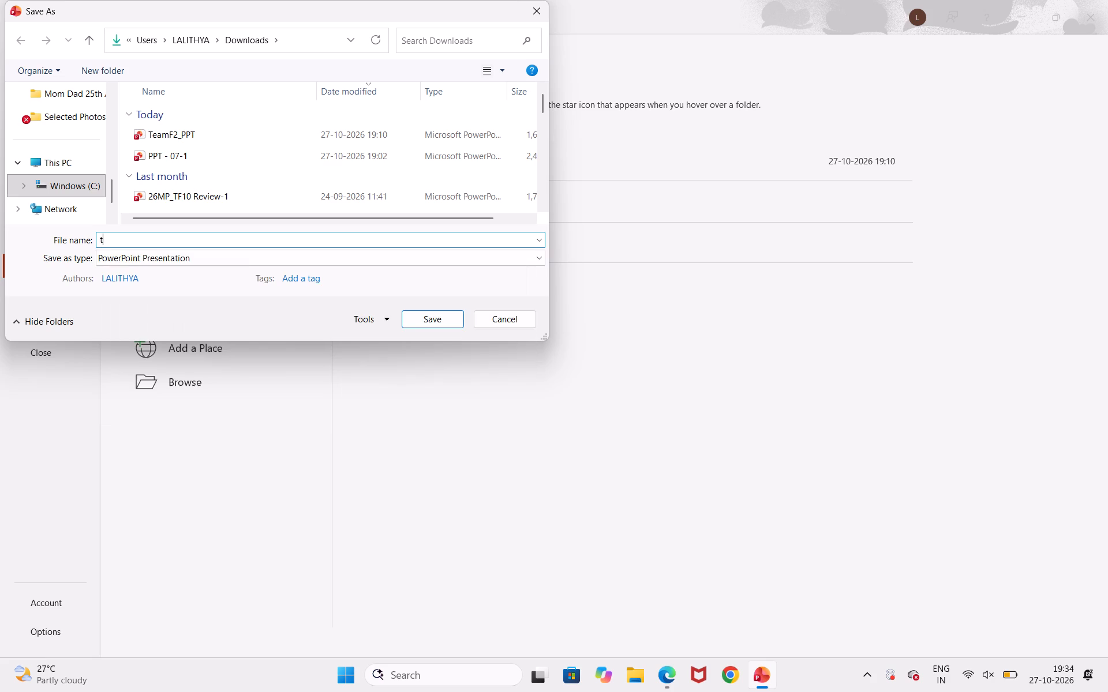
type("F2")
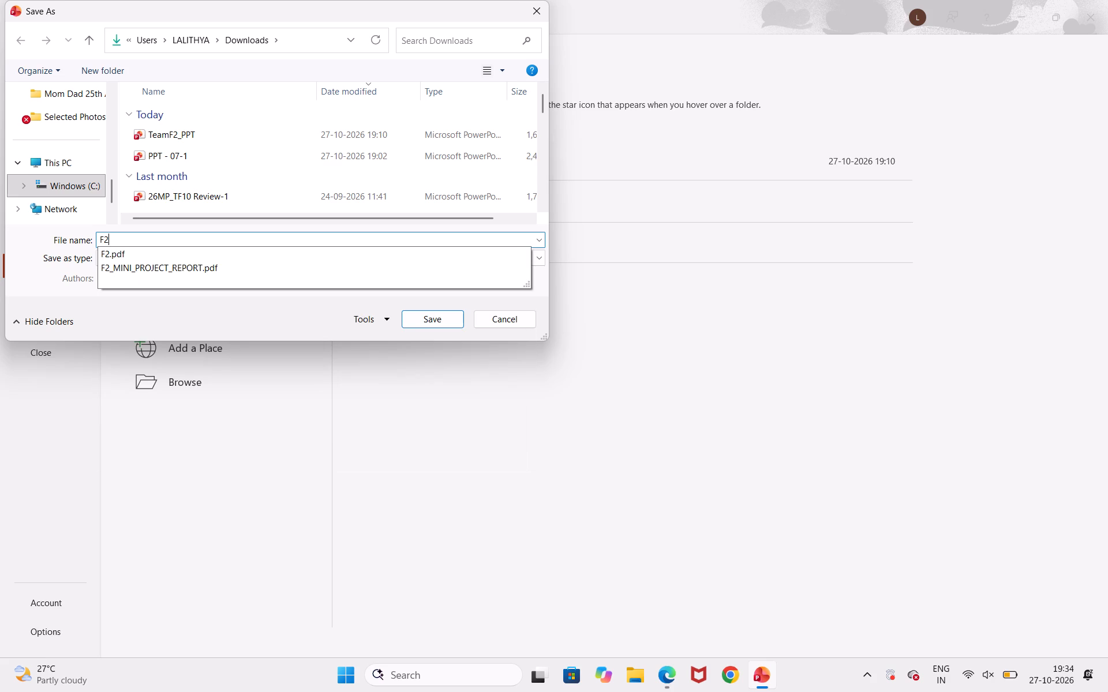
type("_PPT")
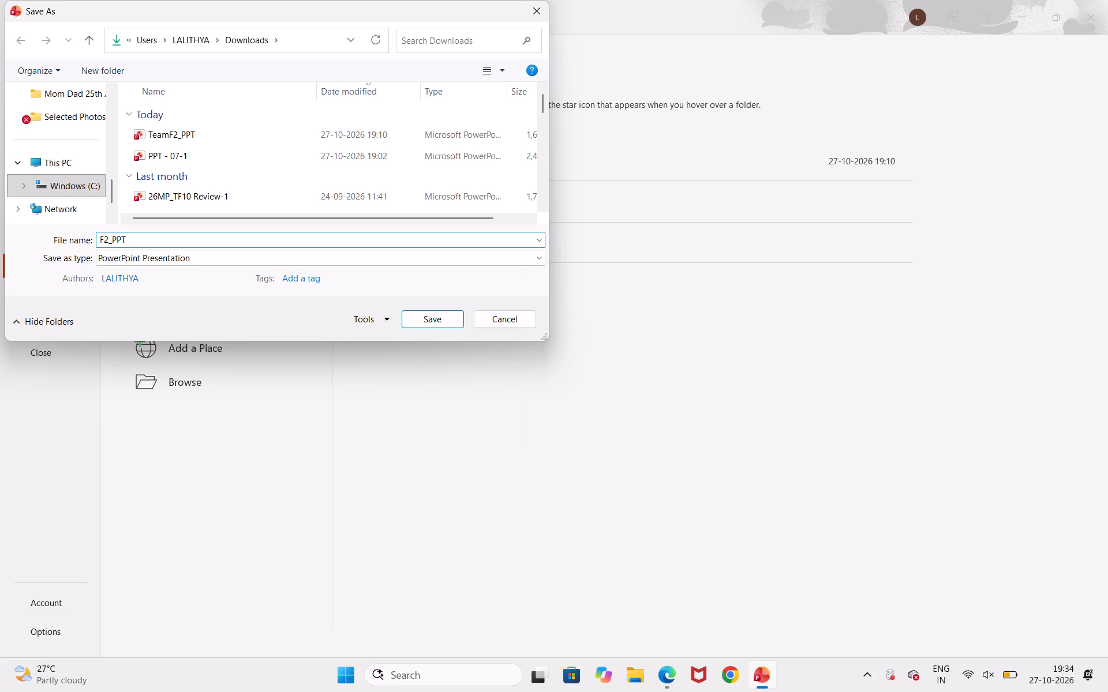
left_click(420, 321)
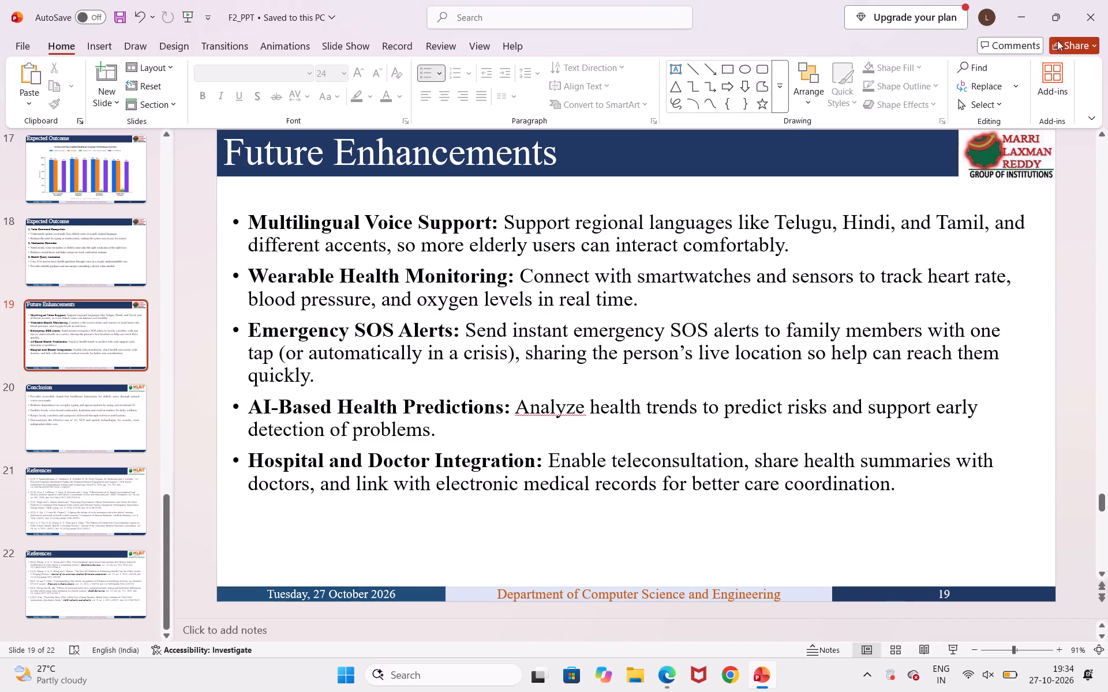
Start saving another copy of the F2_PPT presentation in the Downloads folder.
left_click(28, 44)
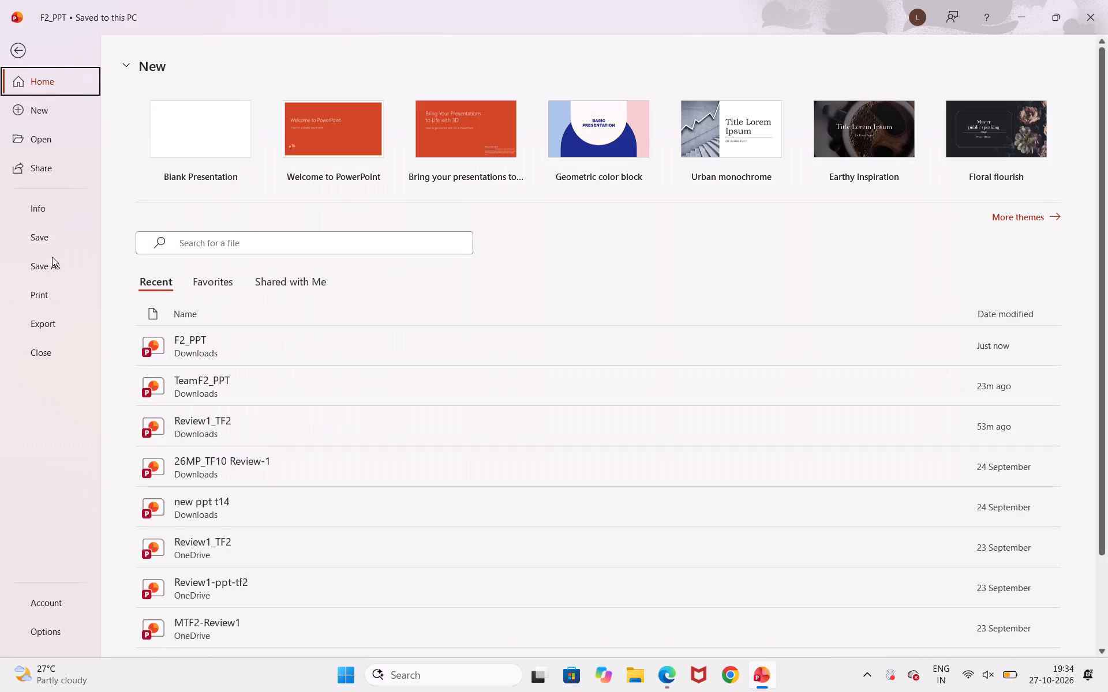
left_click(53, 264)
double_click(456, 160)
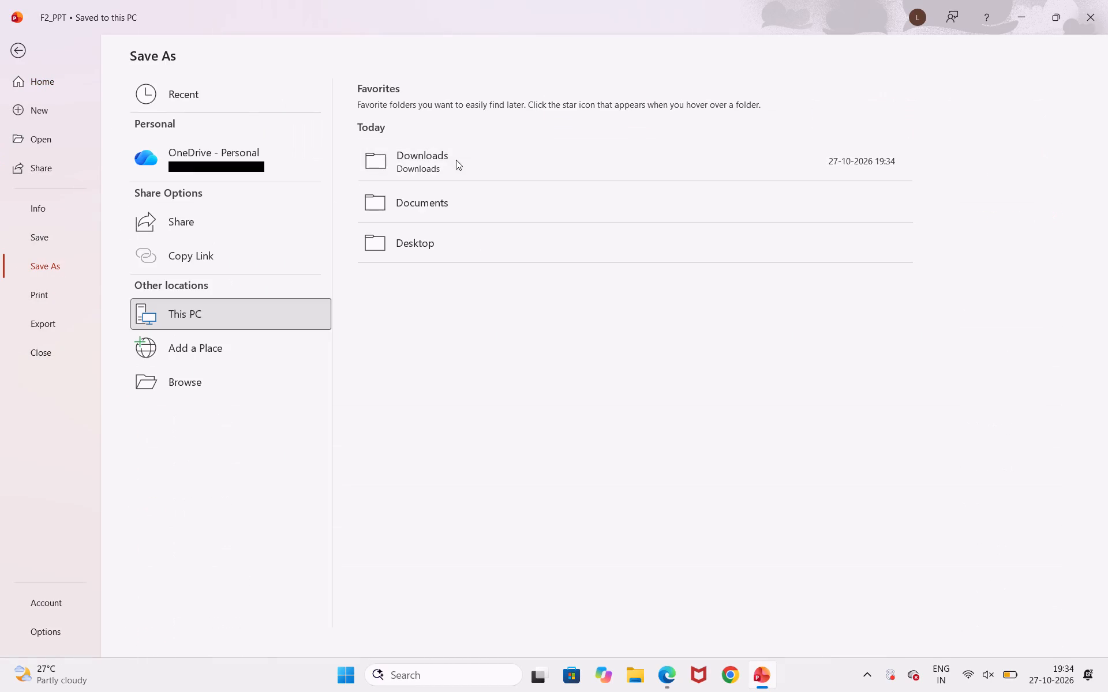
Save the copy of the presentation in the Downloads folder as a PDF named F2_PPT.
left_click(402, 255)
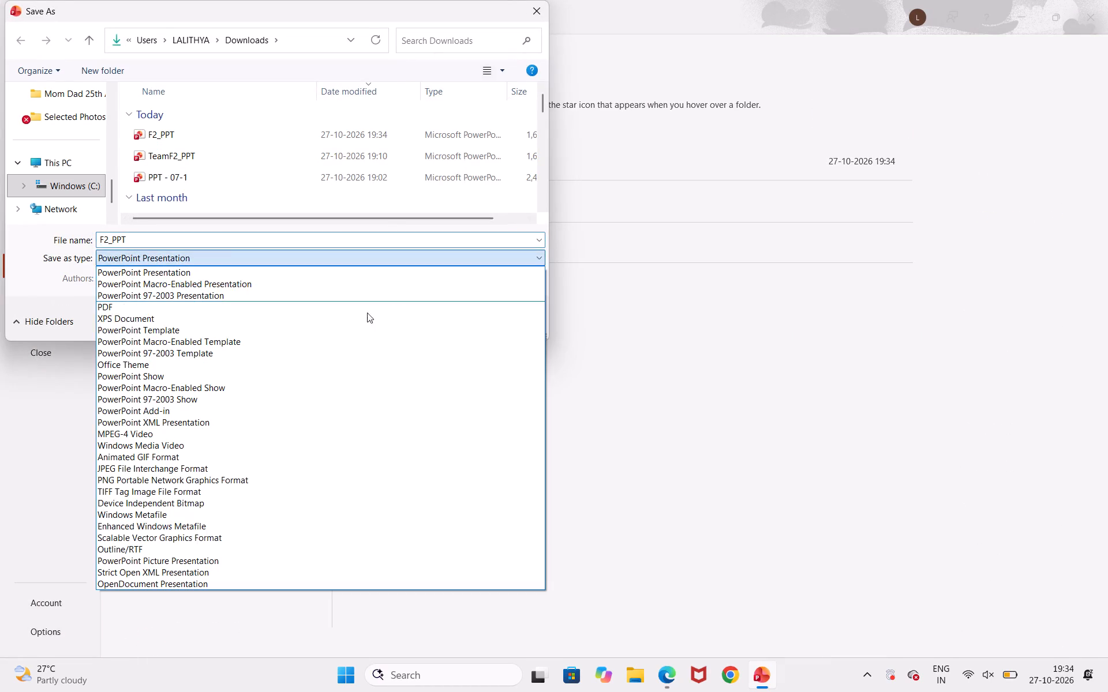
left_click(326, 305)
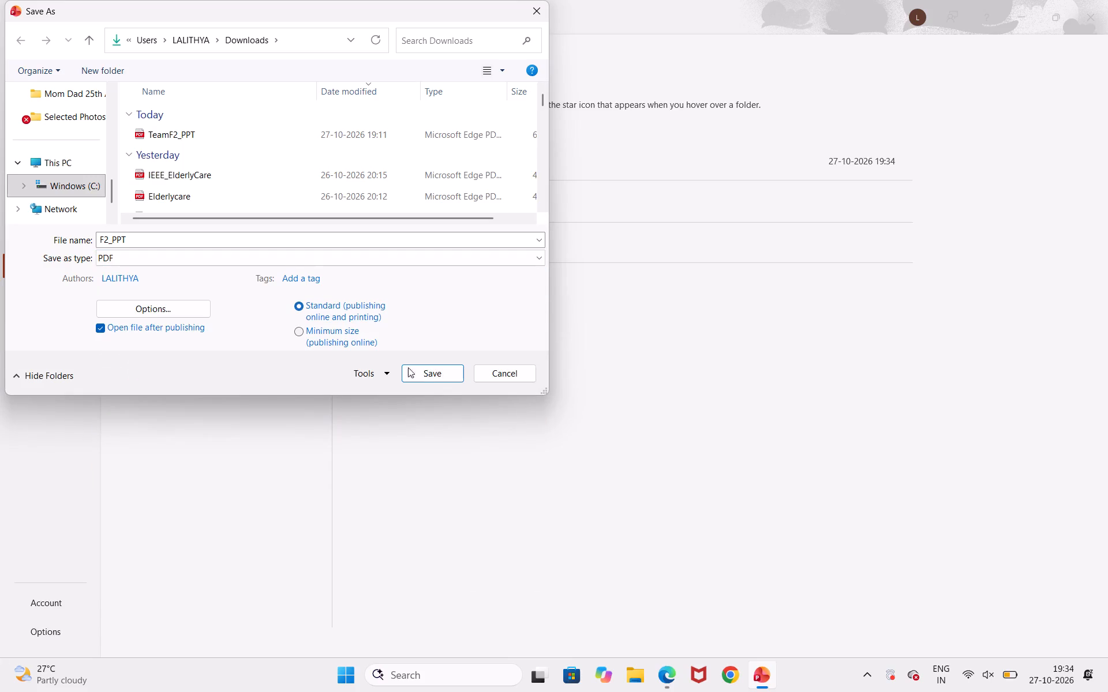
left_click(418, 377)
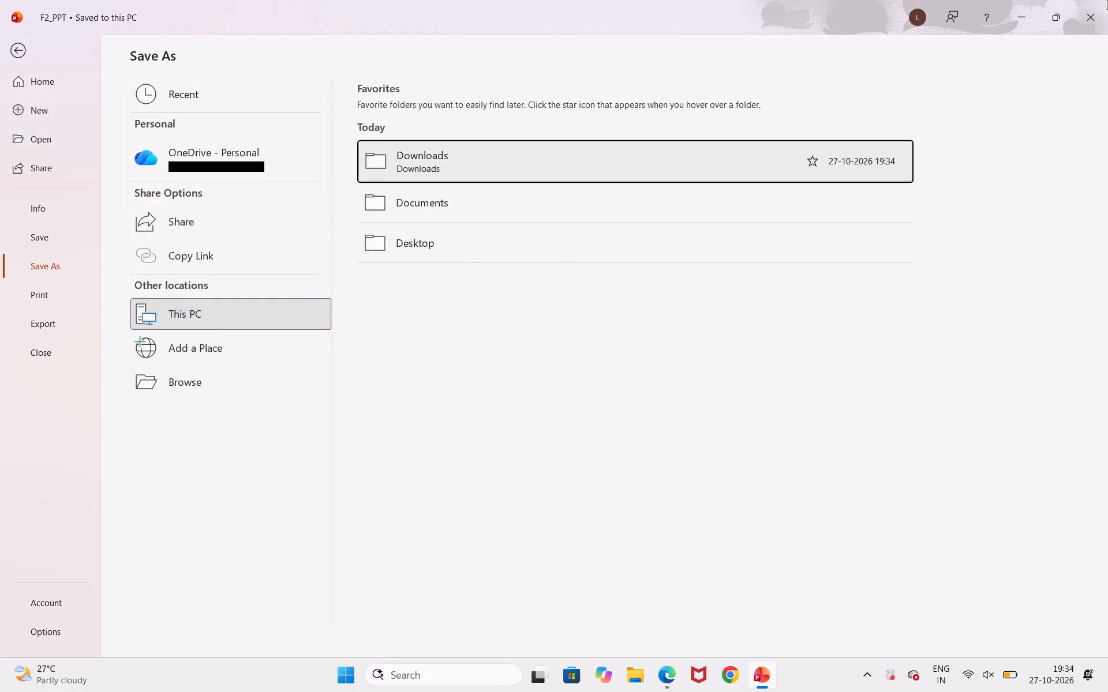